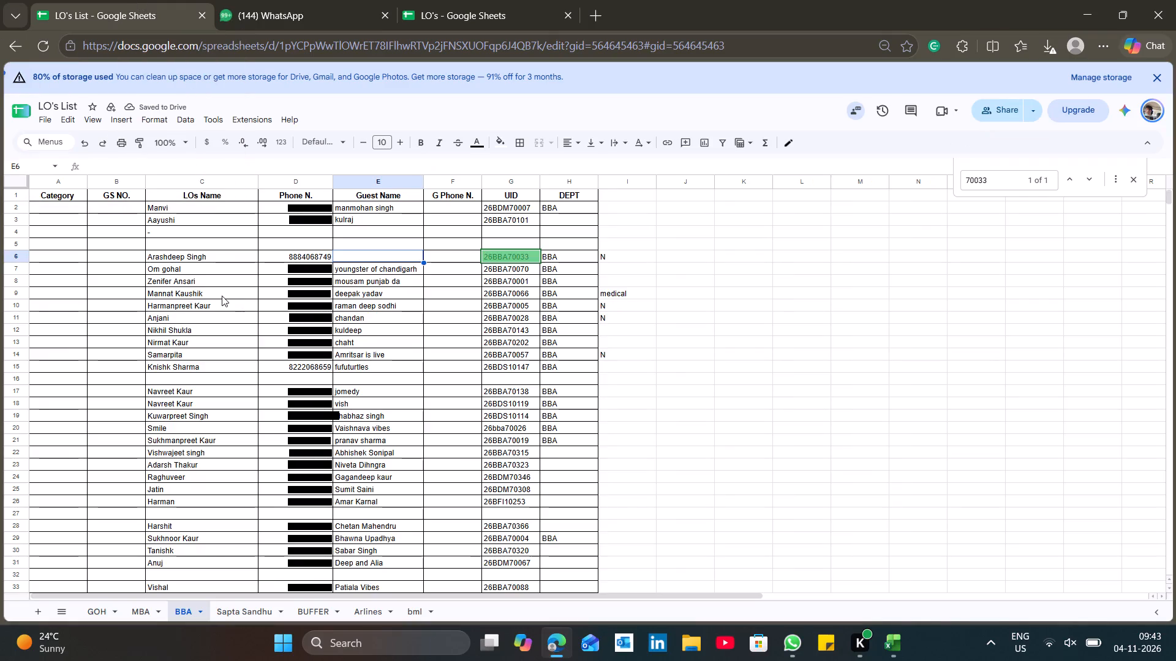
Open the GOH sheet of LO's List and check the GOH sheet in the separate LO's spreadsheet.
scroll(222, 296, "up", 1)
left_click(88, 614)
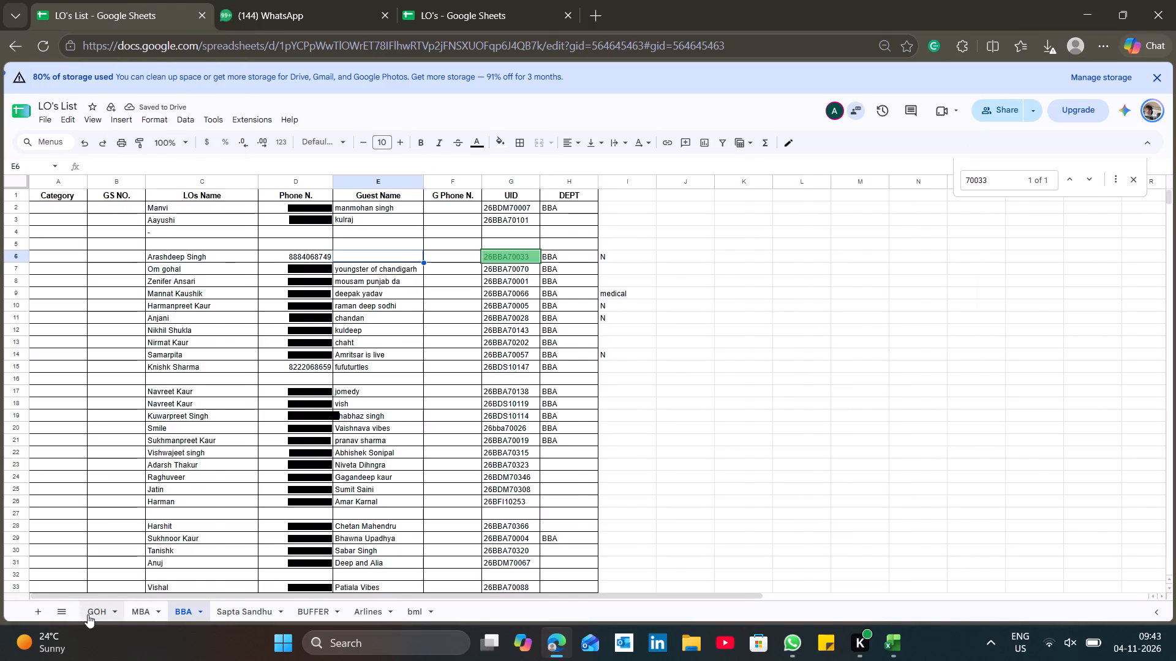
left_click(509, 0)
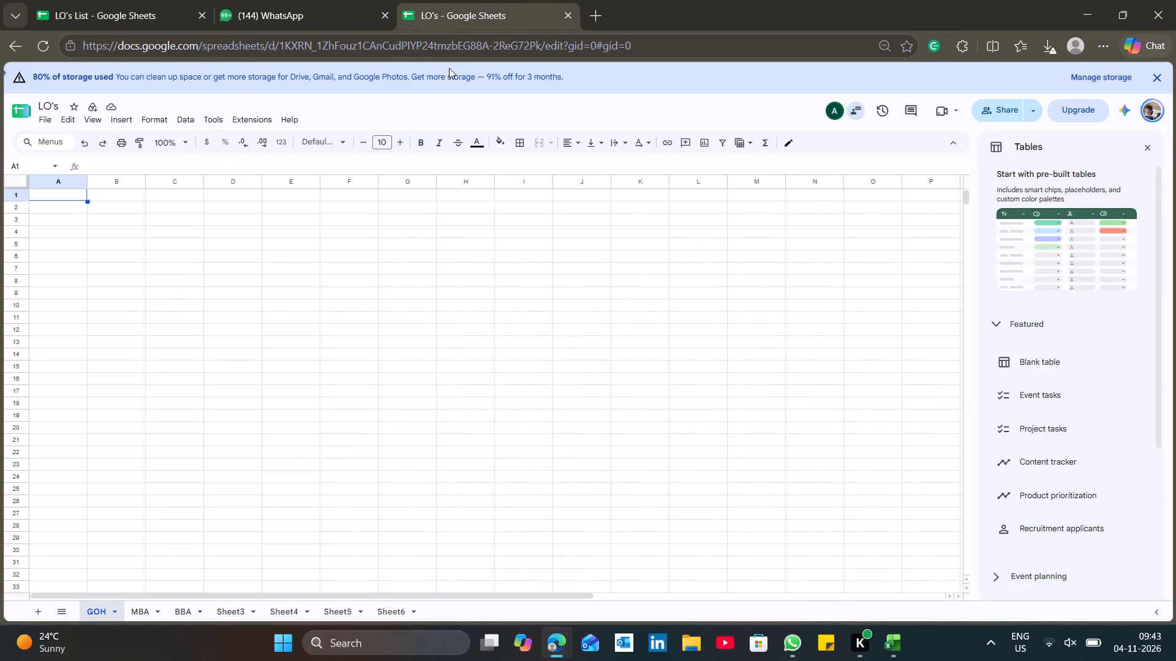
left_click(130, 0)
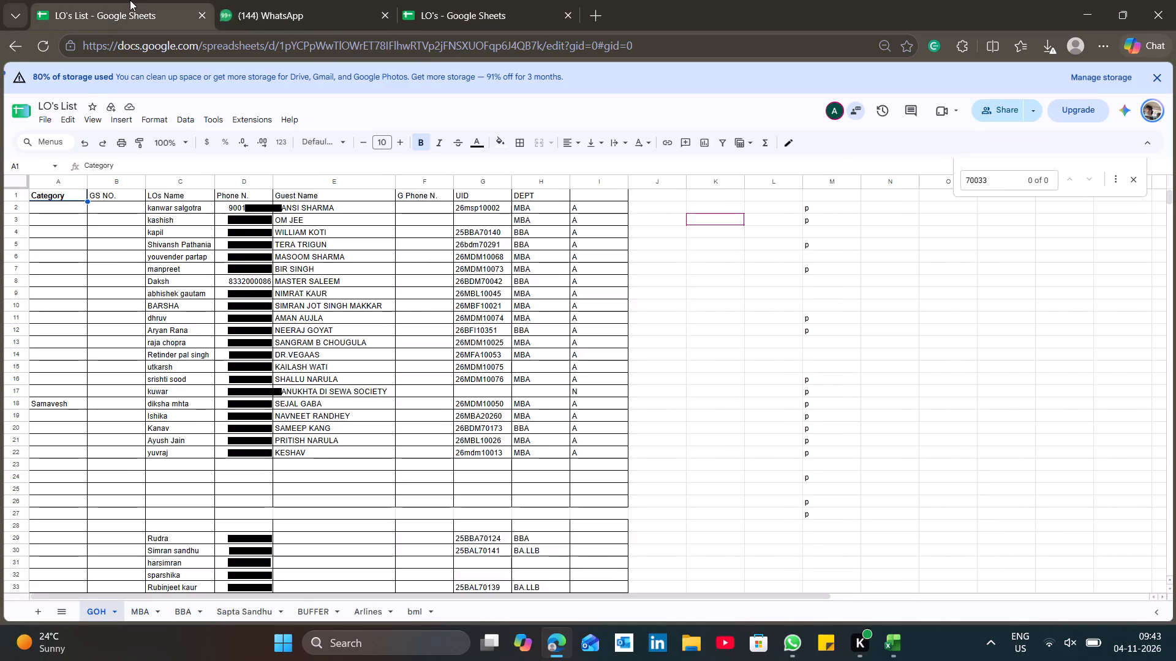
left_click(125, 207)
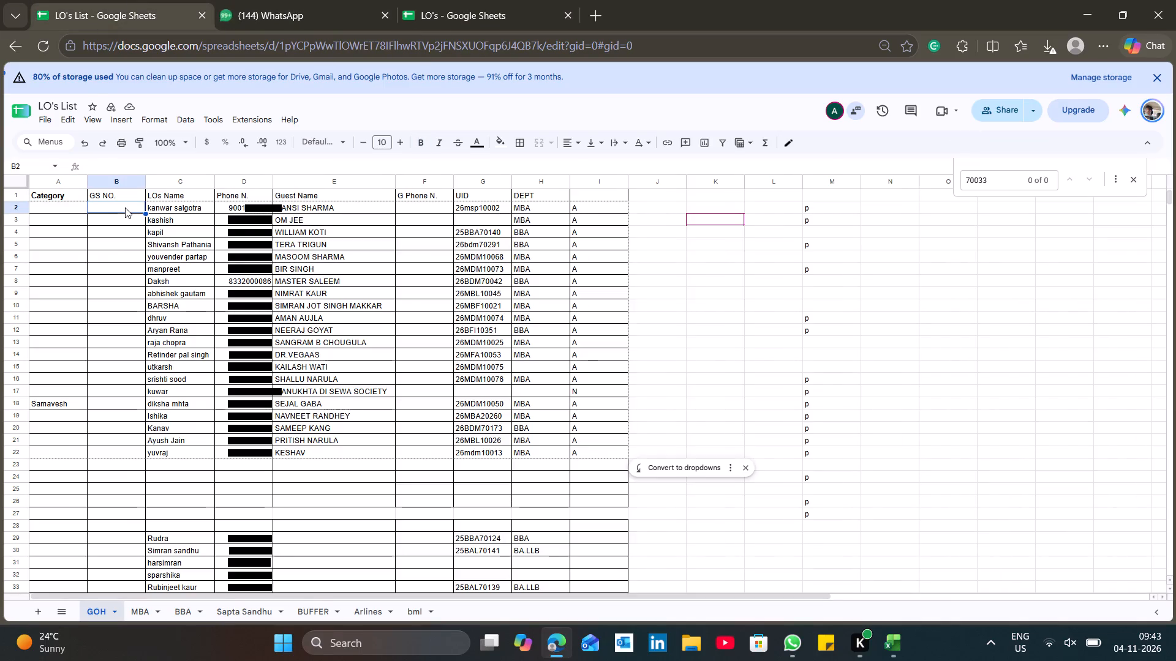
left_click(146, 214)
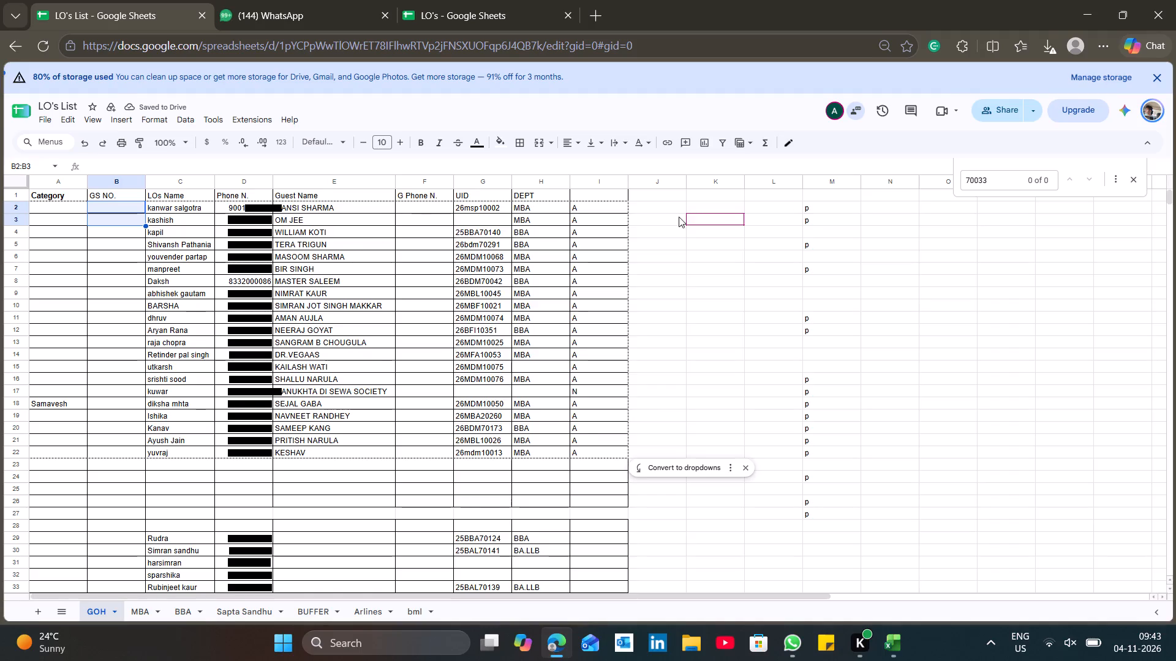
Clear the p marks from cells M2 to M5 on the GOH sheet of LO's List.
left_click(806, 211)
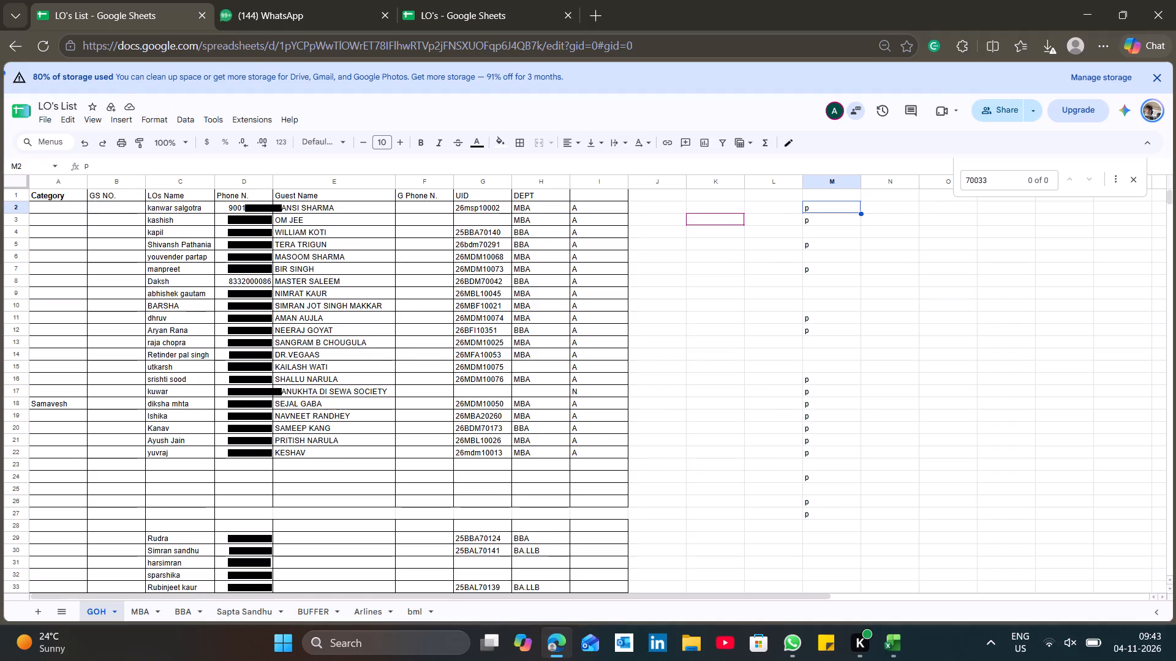
left_click_drag(861, 213, 864, 248)
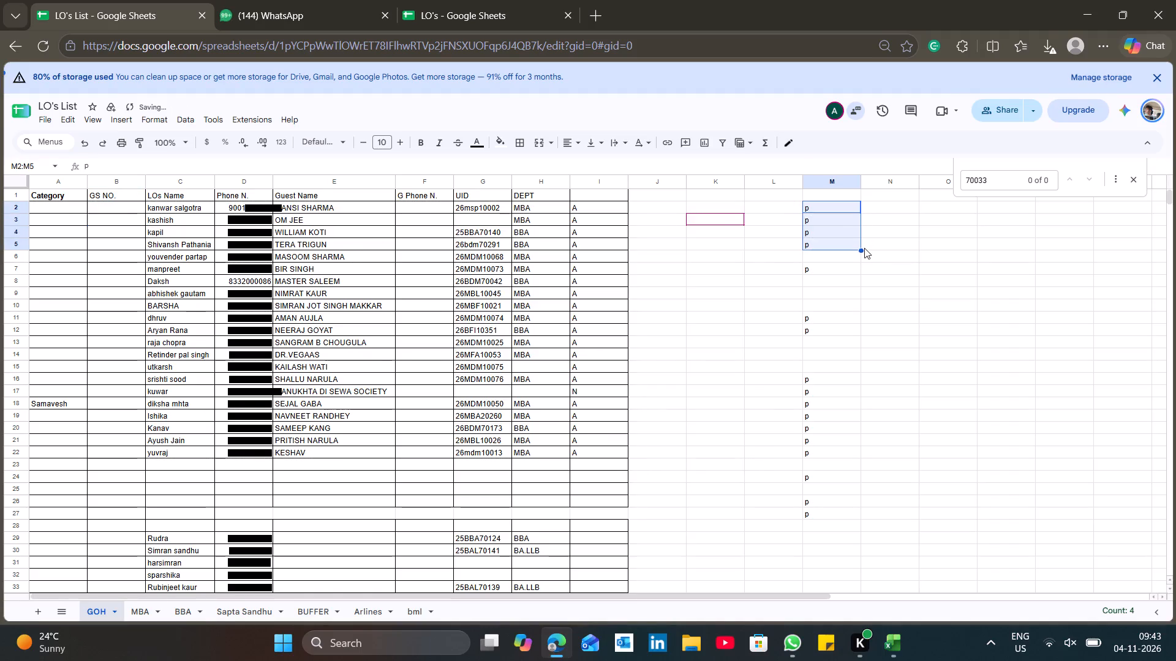
left_click_drag(862, 250, 859, 228)
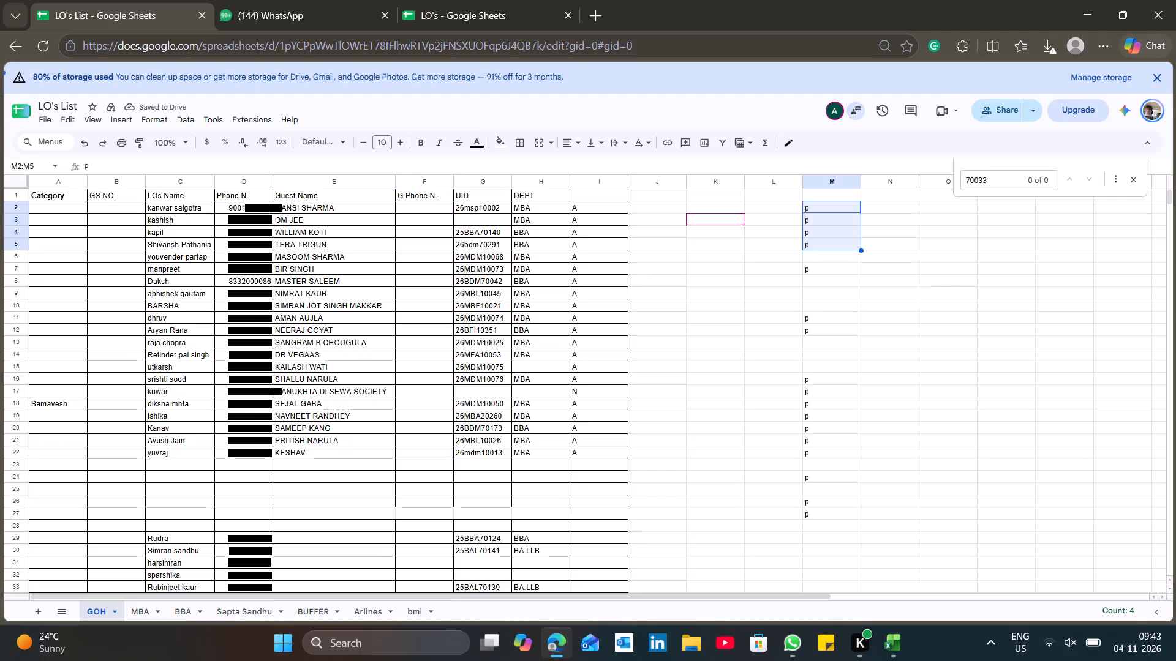
left_click_drag(859, 228, 859, 229)
key("BackSpace")
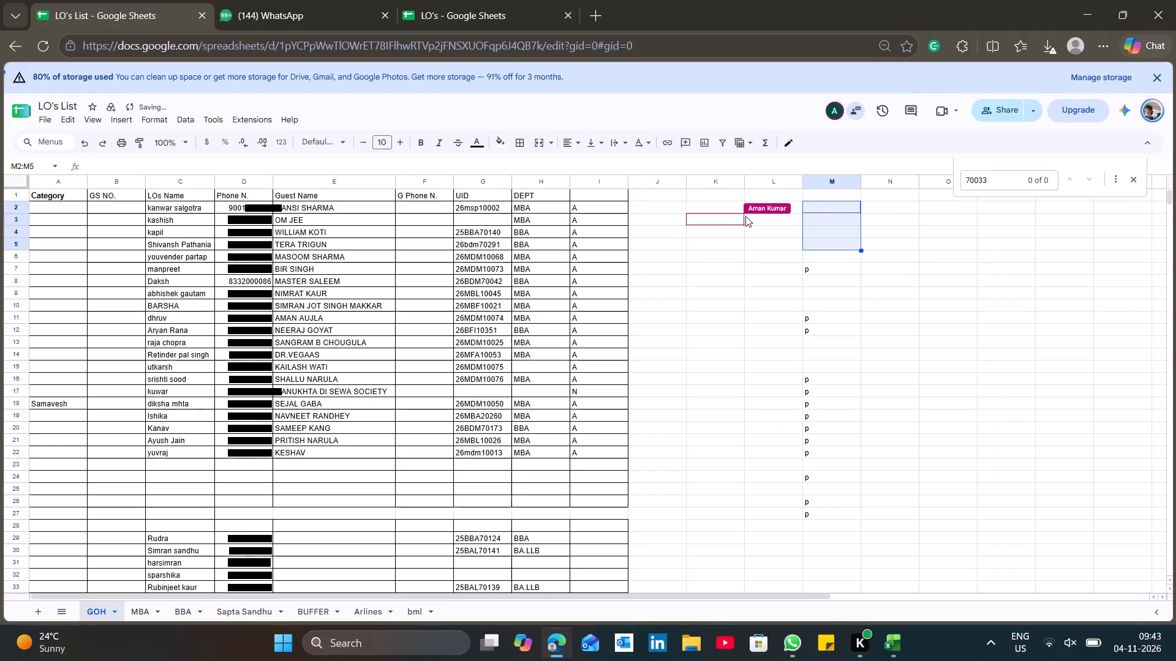
left_click(745, 216)
left_click(771, 220)
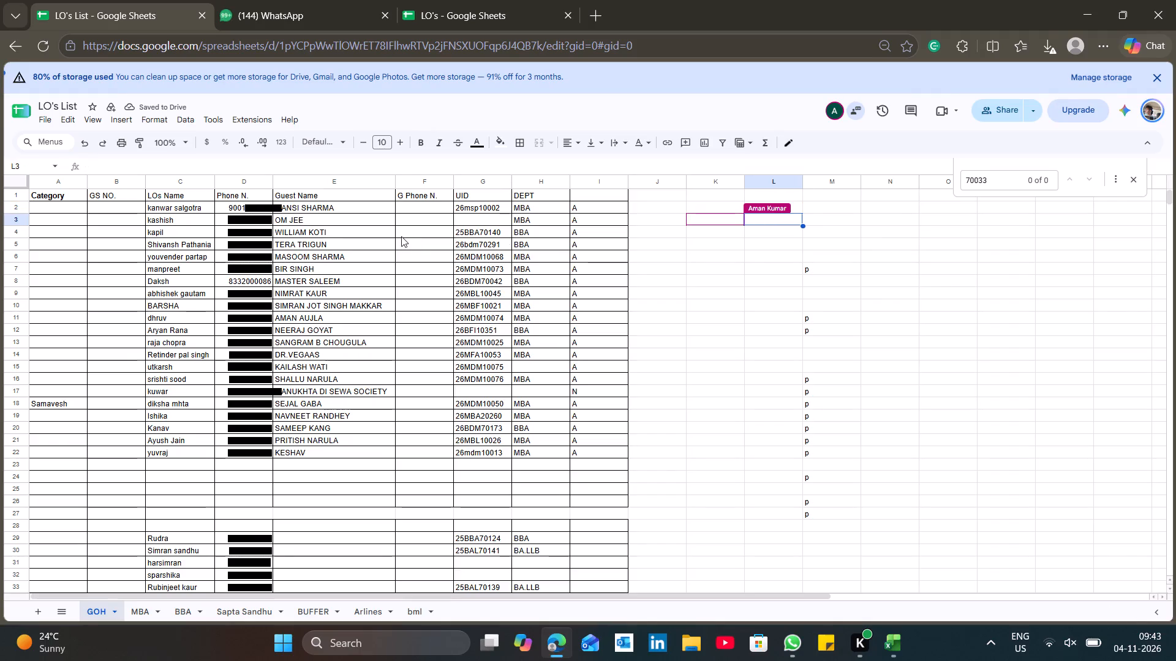
Select the GOH list entries from cell B2 through J35, leaving out the header row and the Category column.
left_click_drag(115, 205, 658, 572)
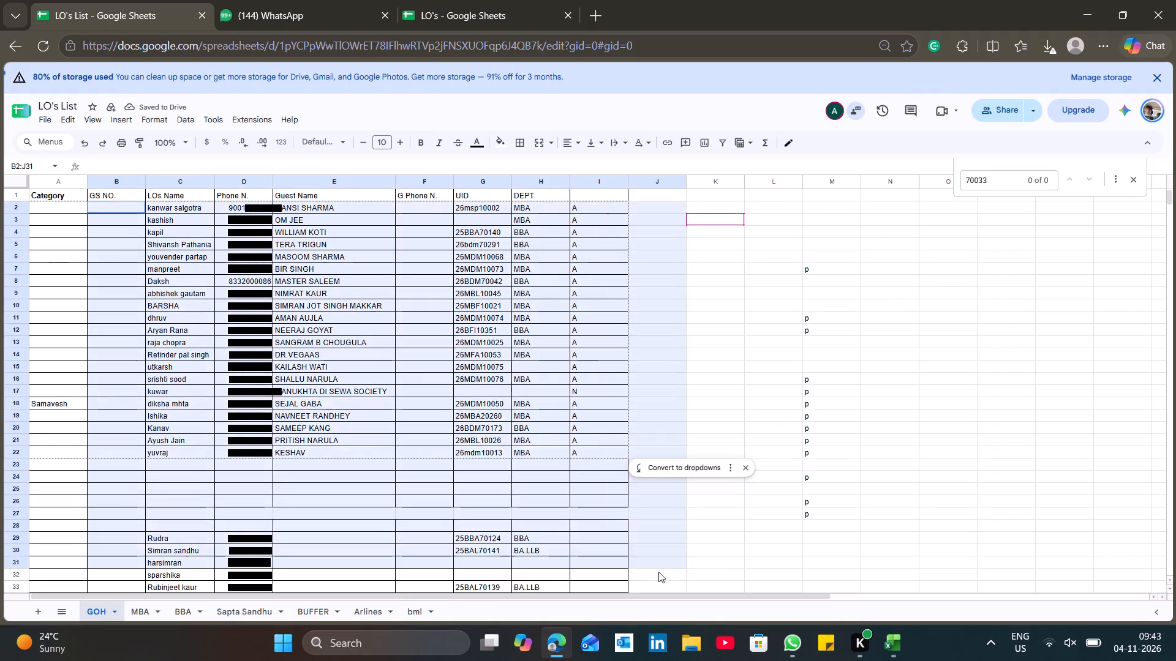
left_click_drag(658, 572, 647, 381)
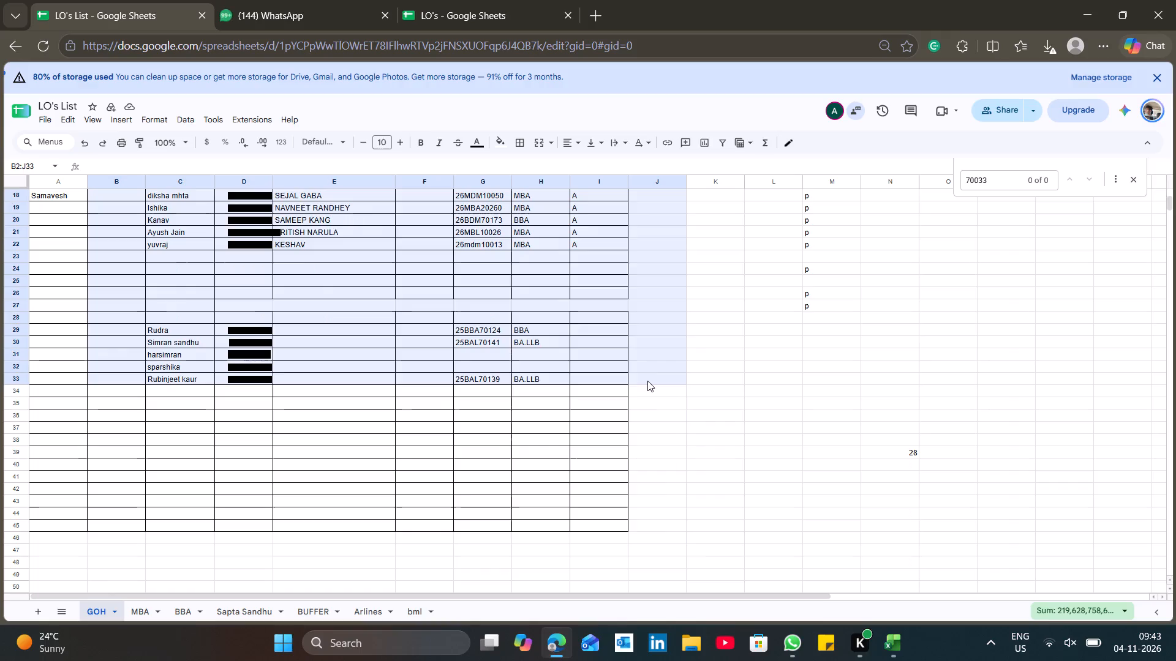
left_click_drag(647, 381, 647, 377)
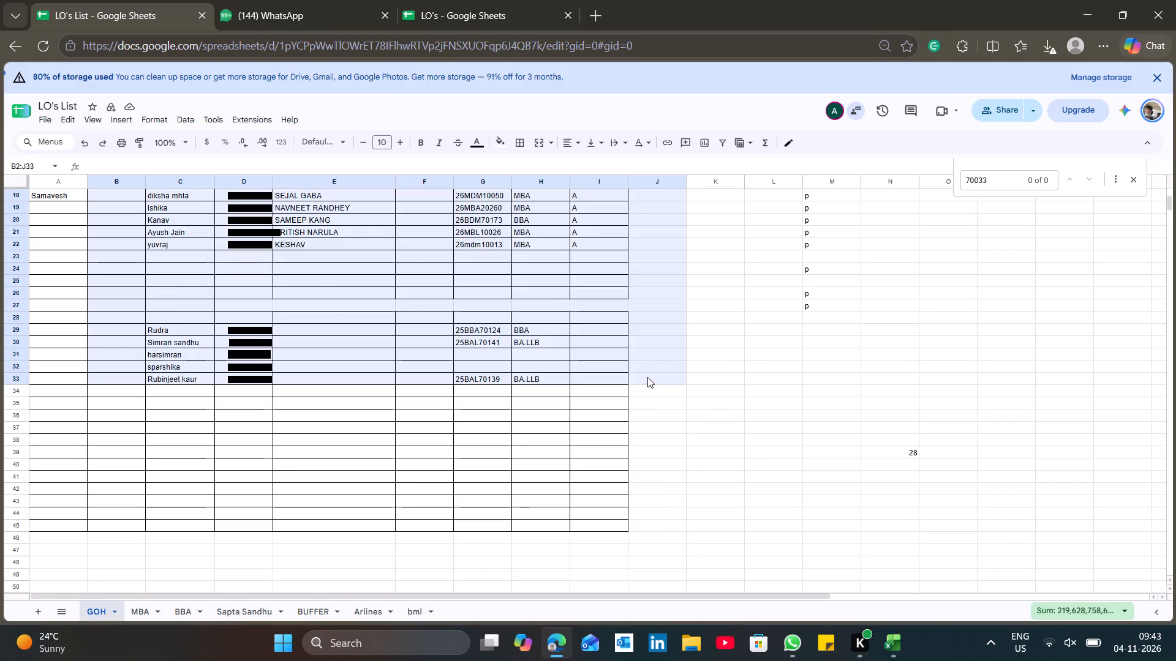
left_click_drag(647, 377, 650, 376)
left_click_drag(650, 376, 652, 381)
left_click_drag(652, 381, 652, 384)
left_click_drag(652, 384, 652, 385)
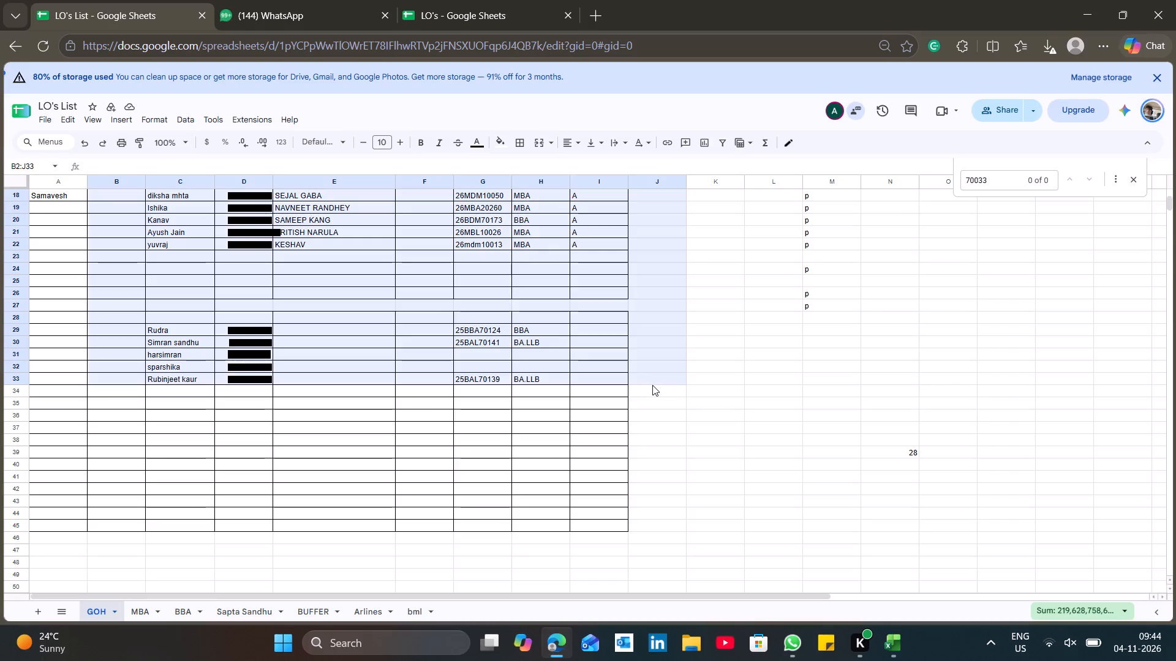
left_click_drag(652, 385, 652, 386)
left_click_drag(652, 386, 654, 398)
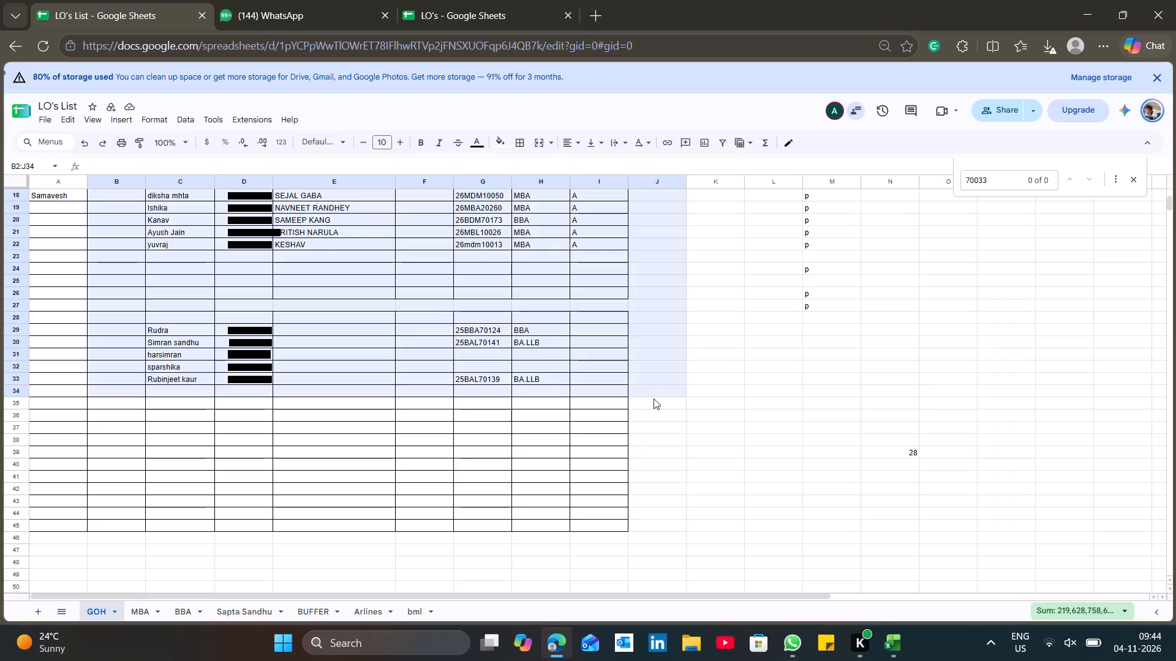
left_click_drag(654, 398, 651, 399)
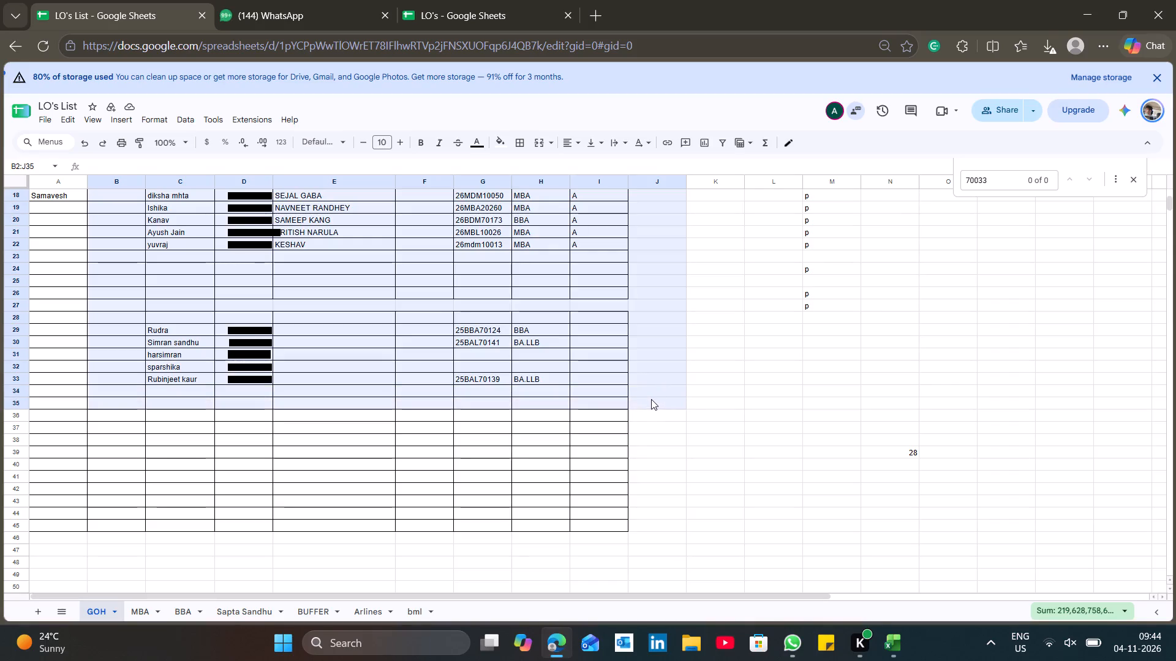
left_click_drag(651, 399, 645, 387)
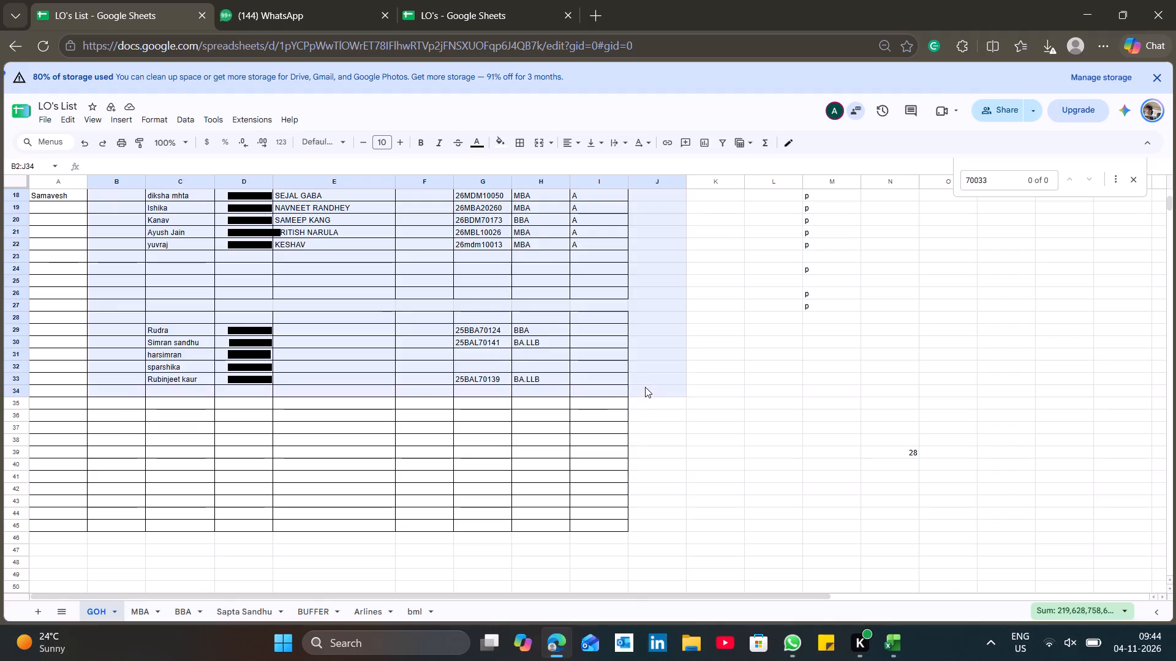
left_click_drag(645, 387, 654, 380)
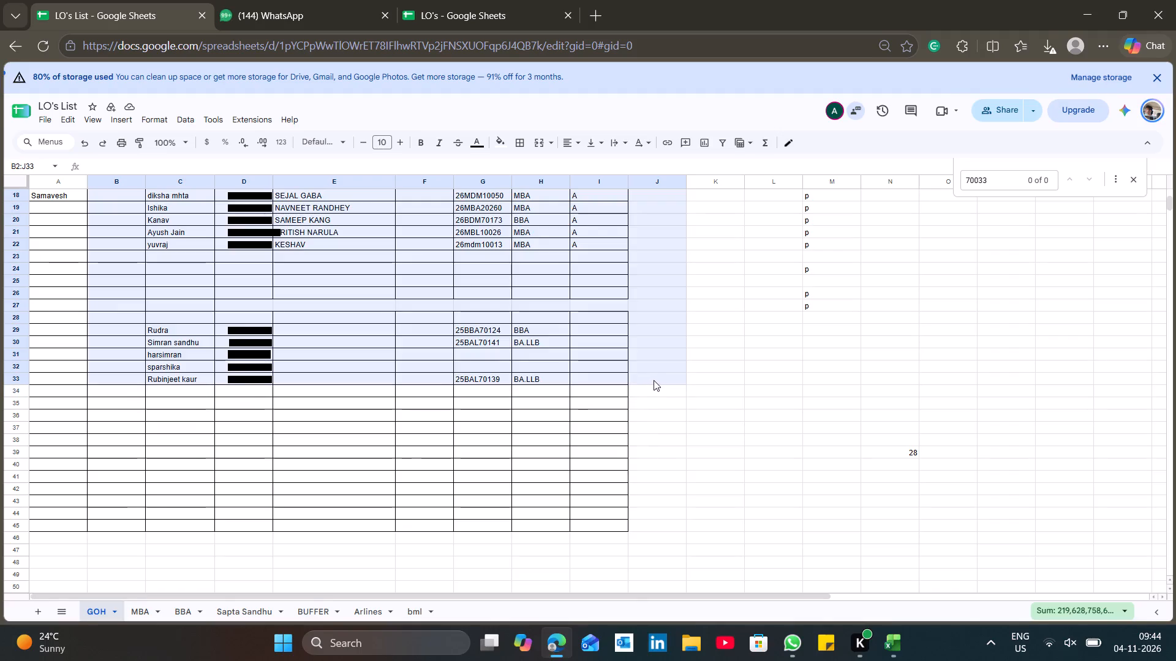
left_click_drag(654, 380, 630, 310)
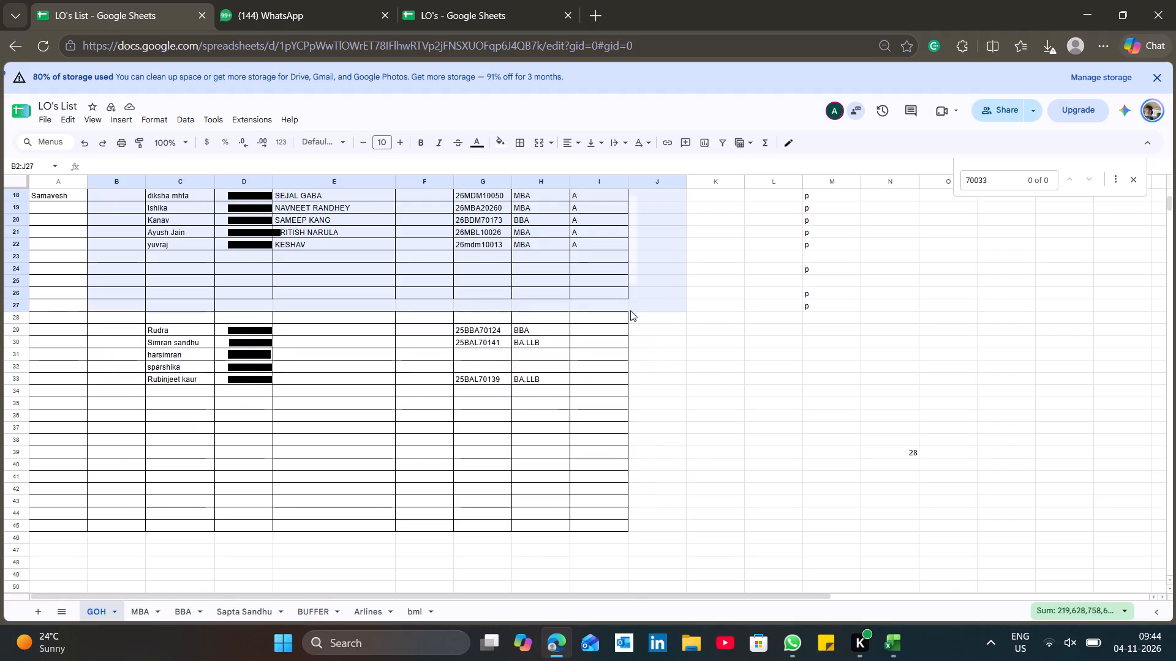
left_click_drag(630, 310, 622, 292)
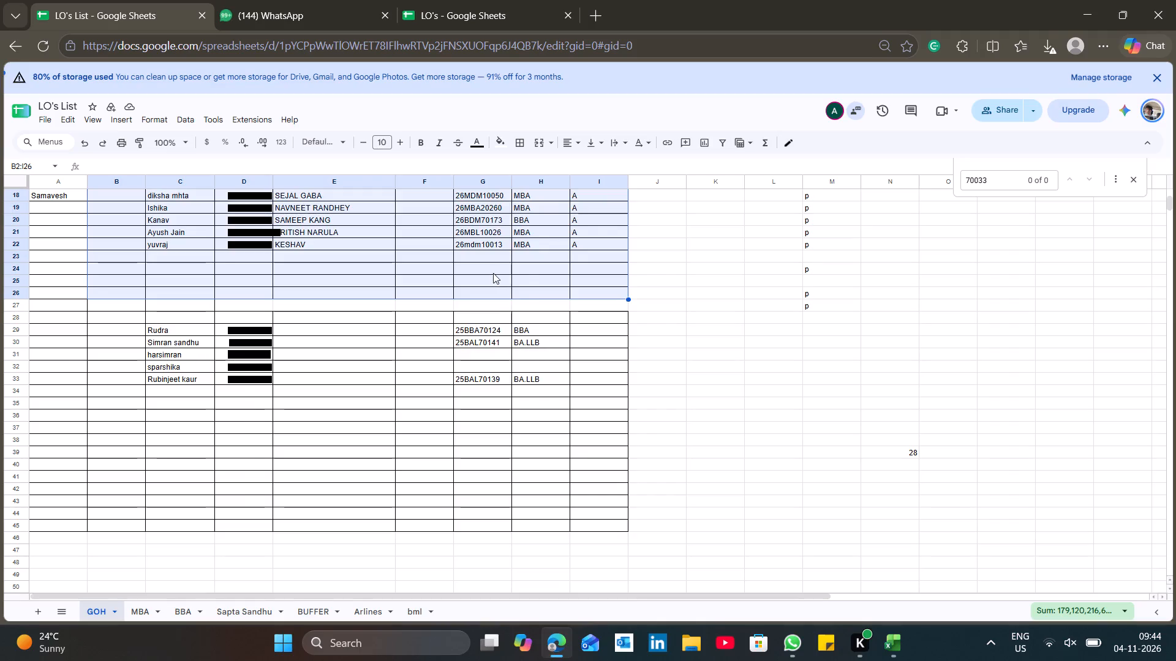
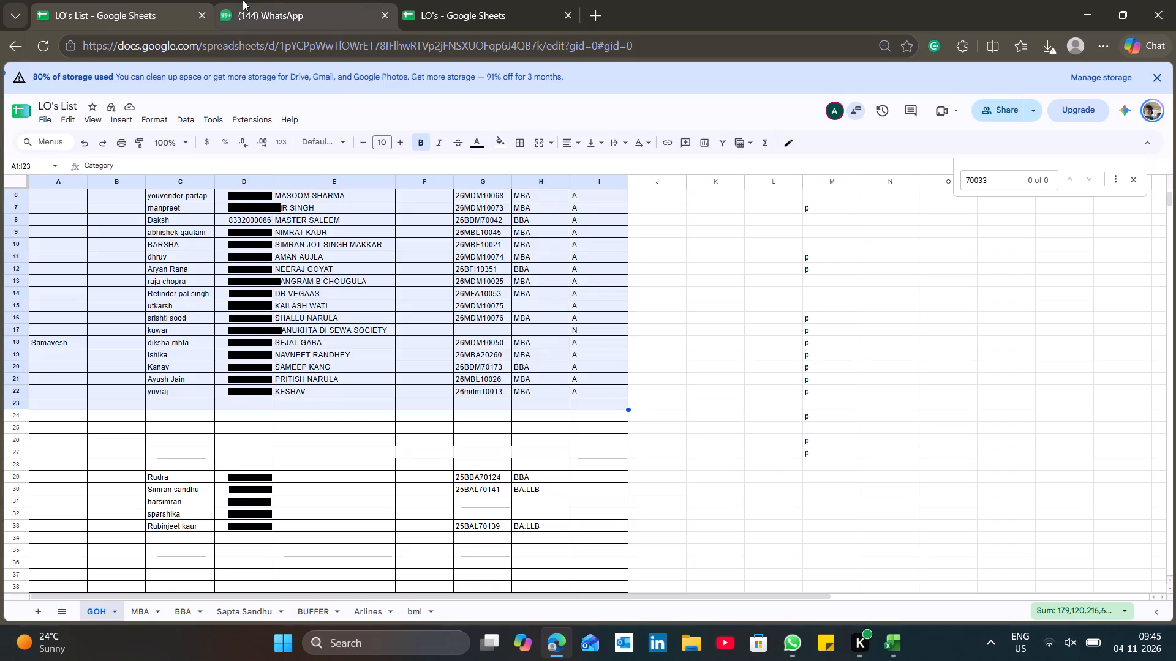
Switch to the separate LO's spreadsheet to view its GOH sheet.
left_click(467, 0)
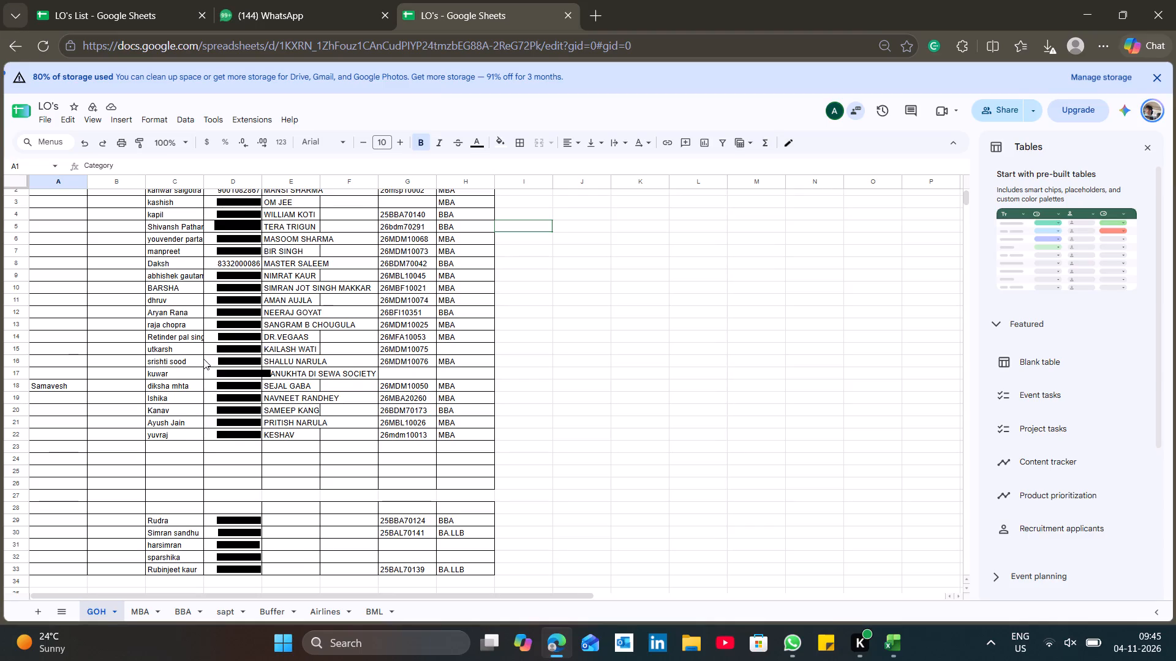
Compare the GOH sheet of LO's with the GOH sheet of LO's List.
scroll(288, 419, "up", 1)
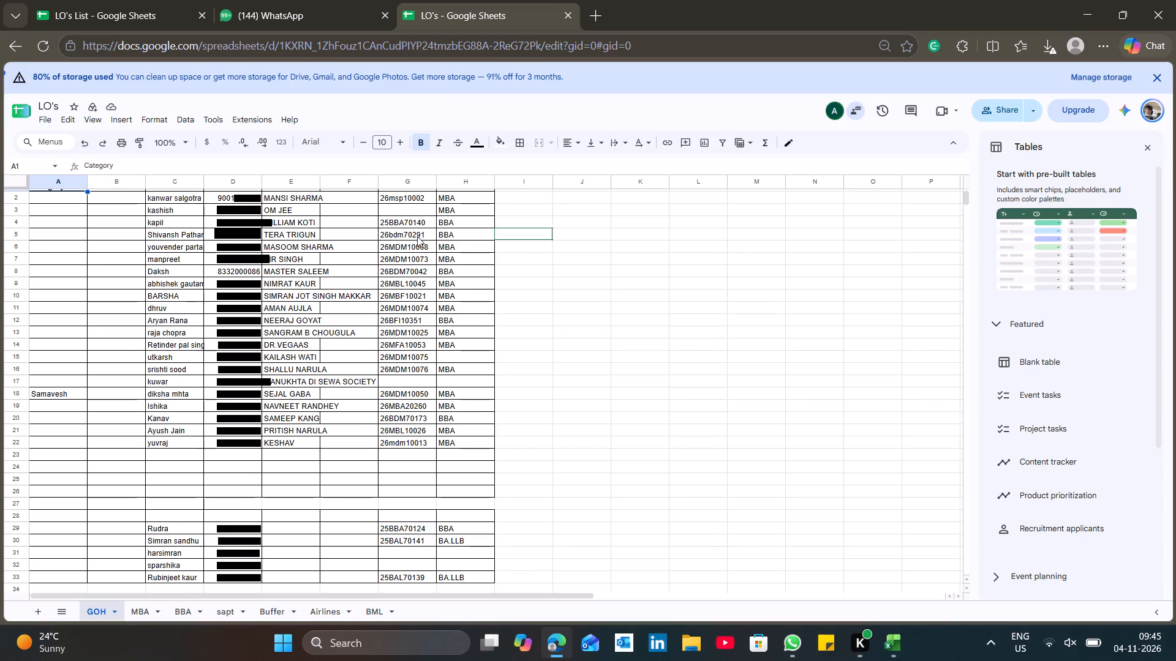
left_click(403, 218)
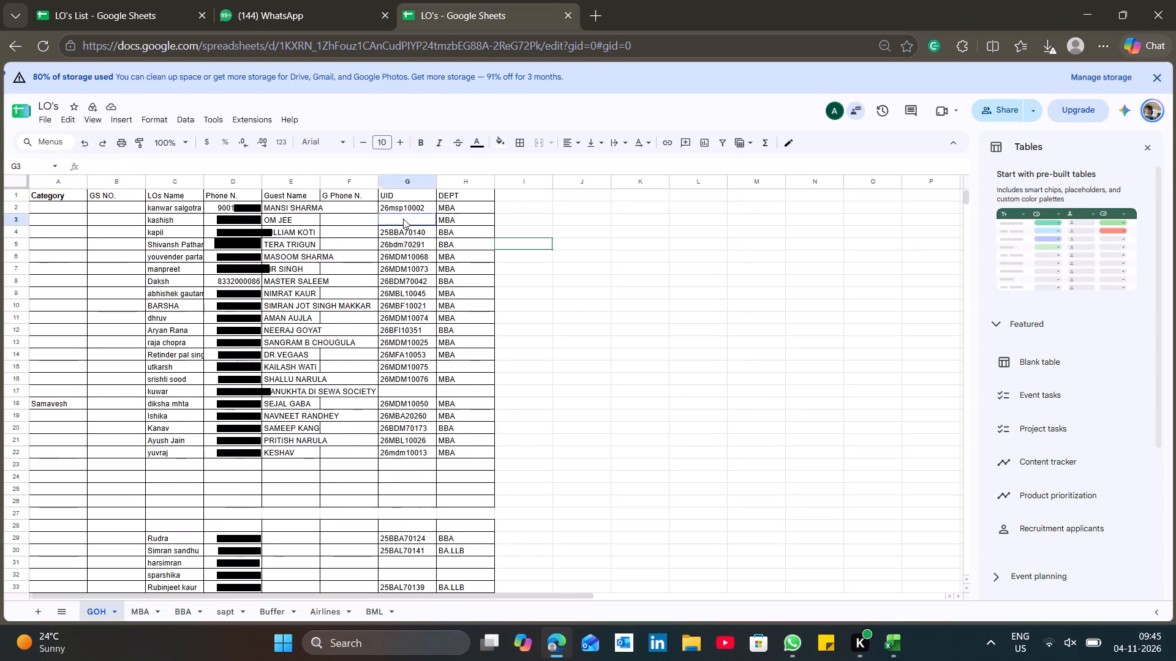
left_click(93, 0)
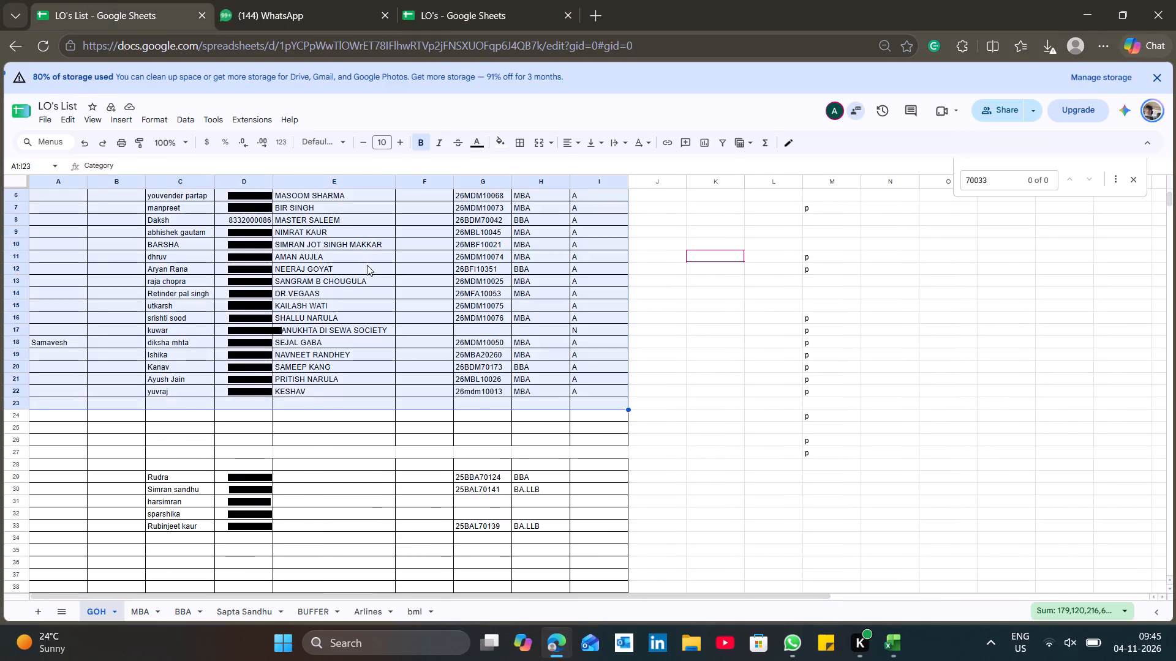
scroll(367, 265, "up", 4)
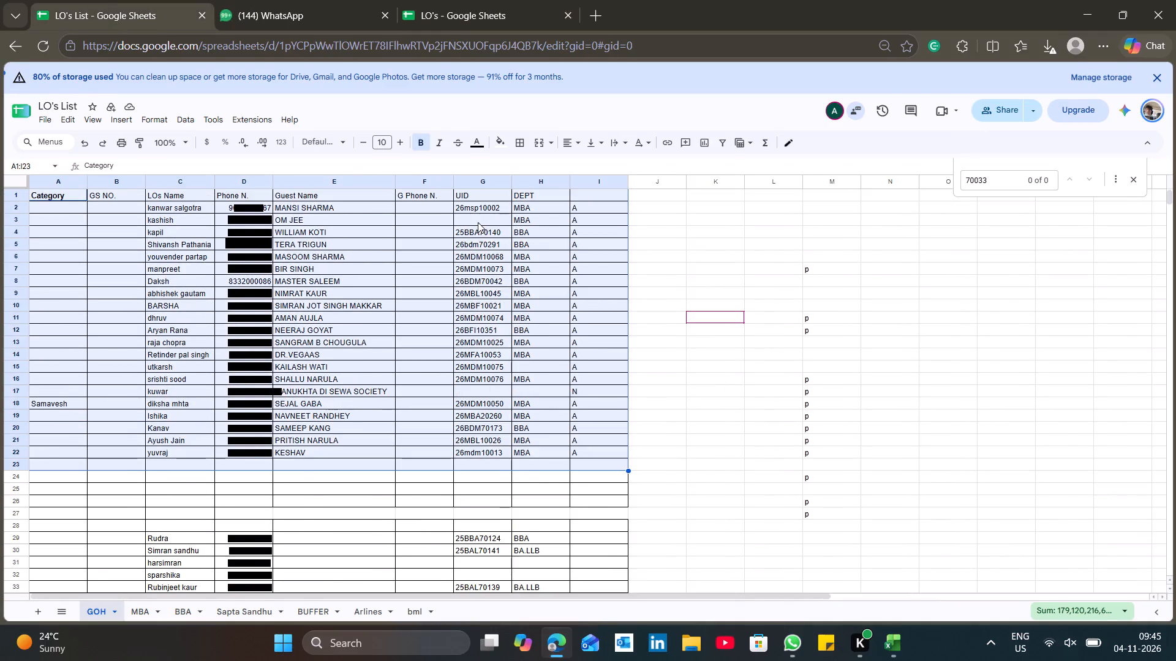
left_click(476, 0)
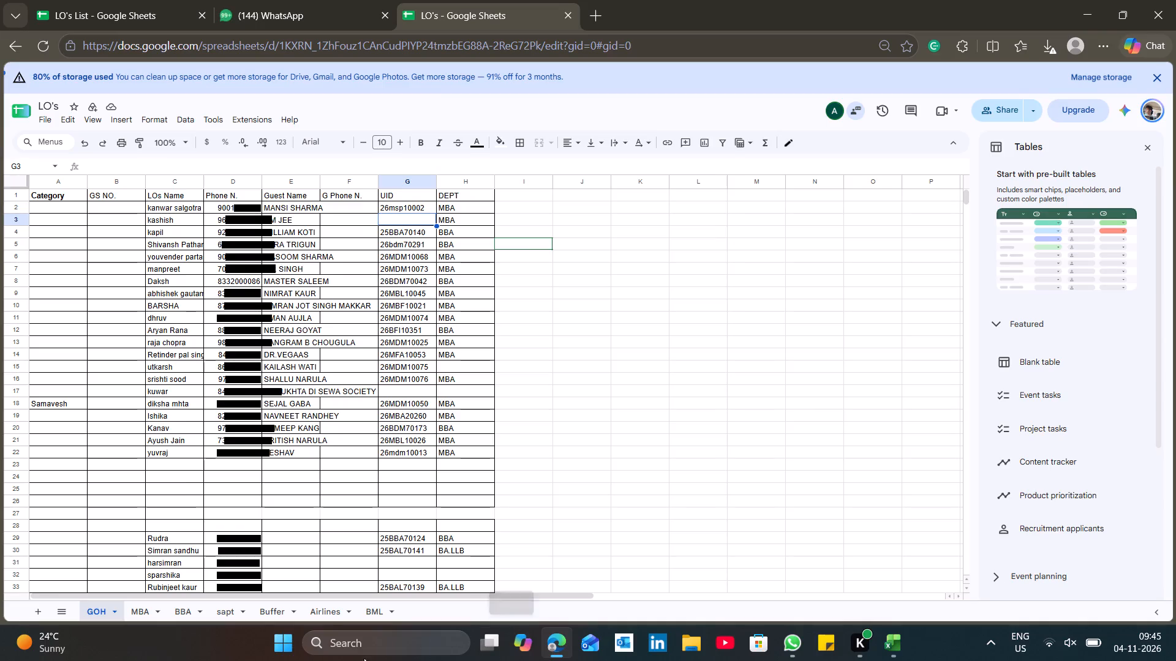
scroll(380, 431, "up", 1)
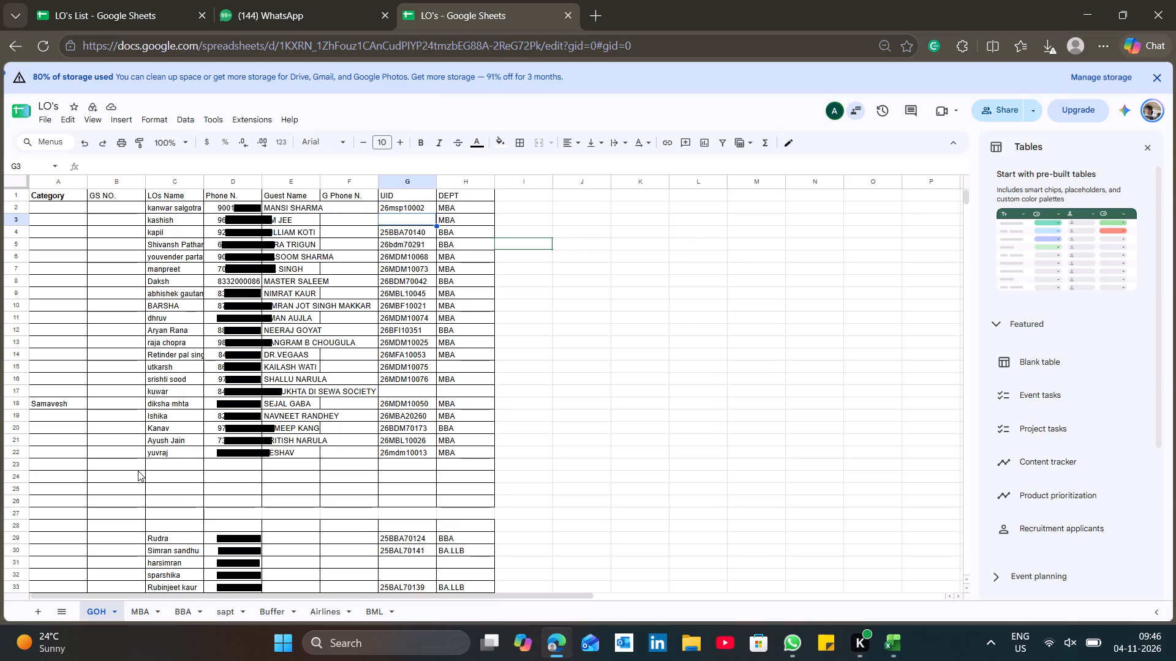
scroll(138, 471, "up", 2)
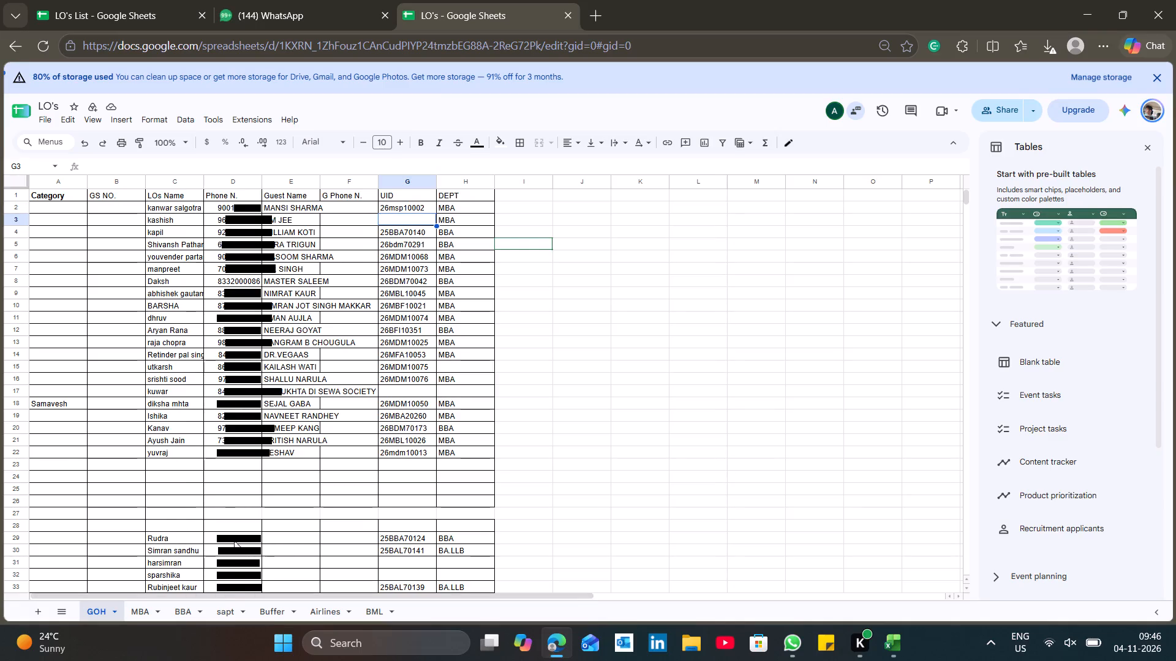
Copy the lower block of entries, B28 through I35, from the GOH sheet of LO's to the Buffer sheet, starting at cell A1.
scroll(293, 509, "down", 1)
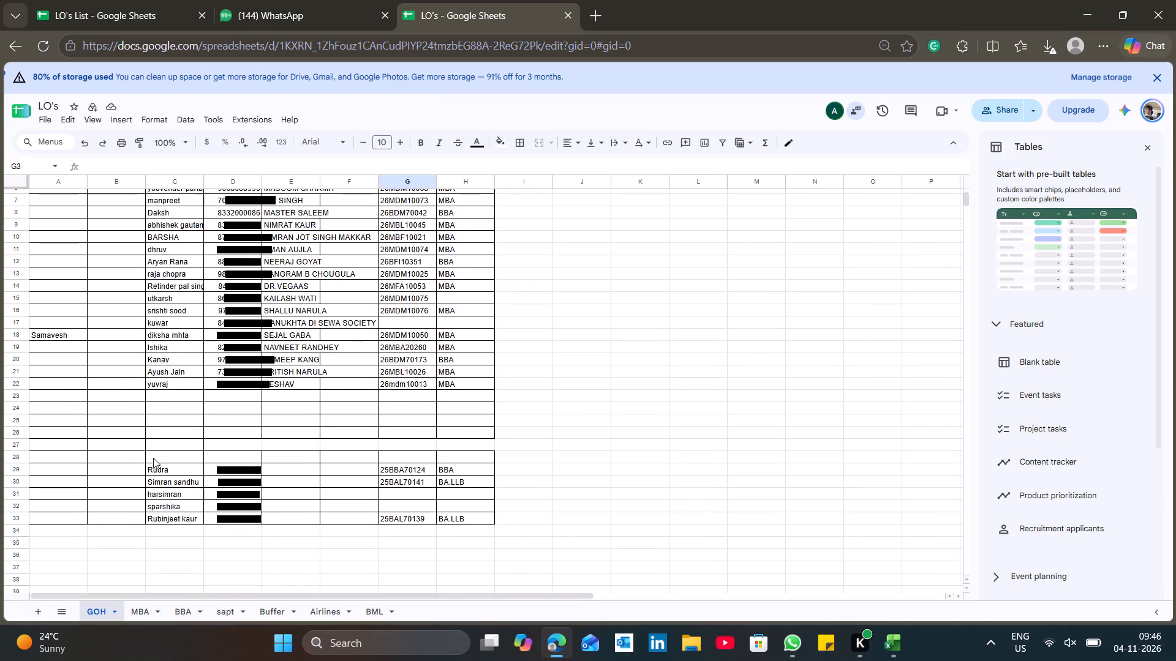
left_click_drag(108, 454, 537, 537)
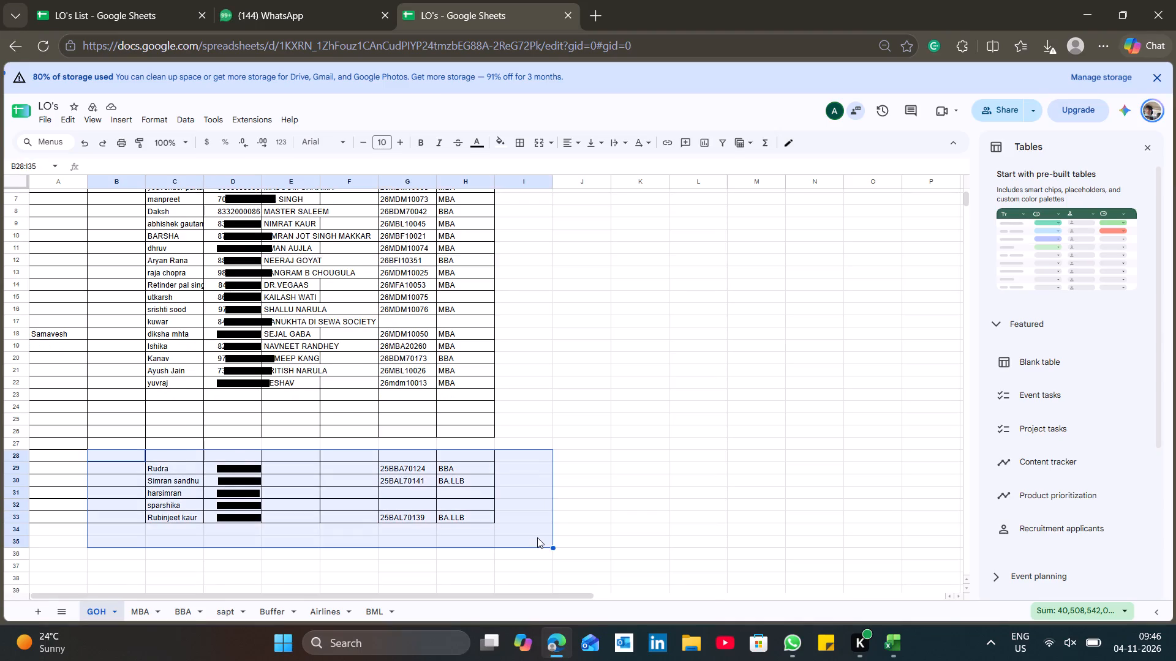
key("ctrl+c")
left_click(262, 618)
key("ctrl+v")
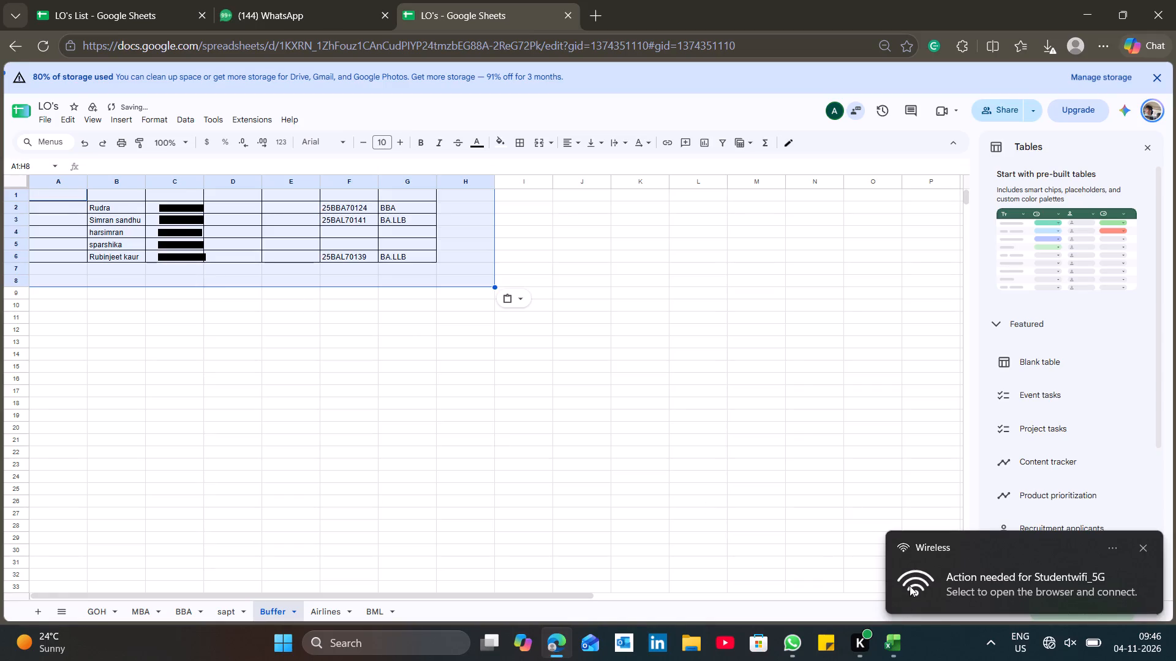
Sign in to the Studentwifi_5G network in Brave with the saved credentials, close the authentication page and return to the Buffer sheet.
left_click(932, 583)
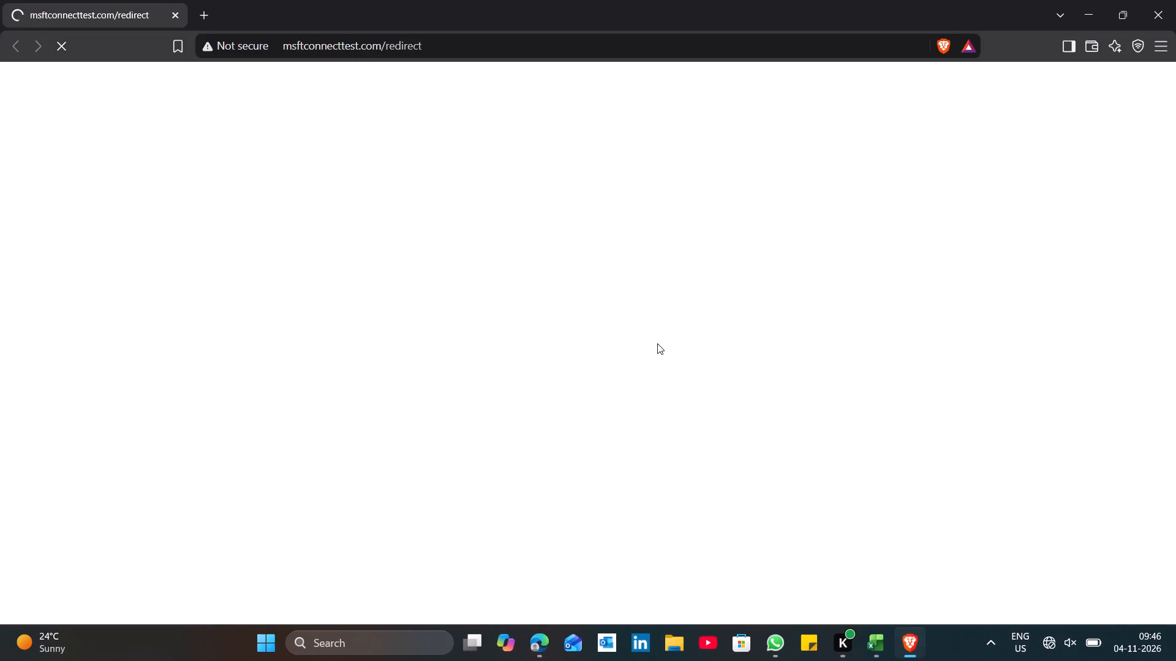
left_click(614, 381)
left_click(638, 411)
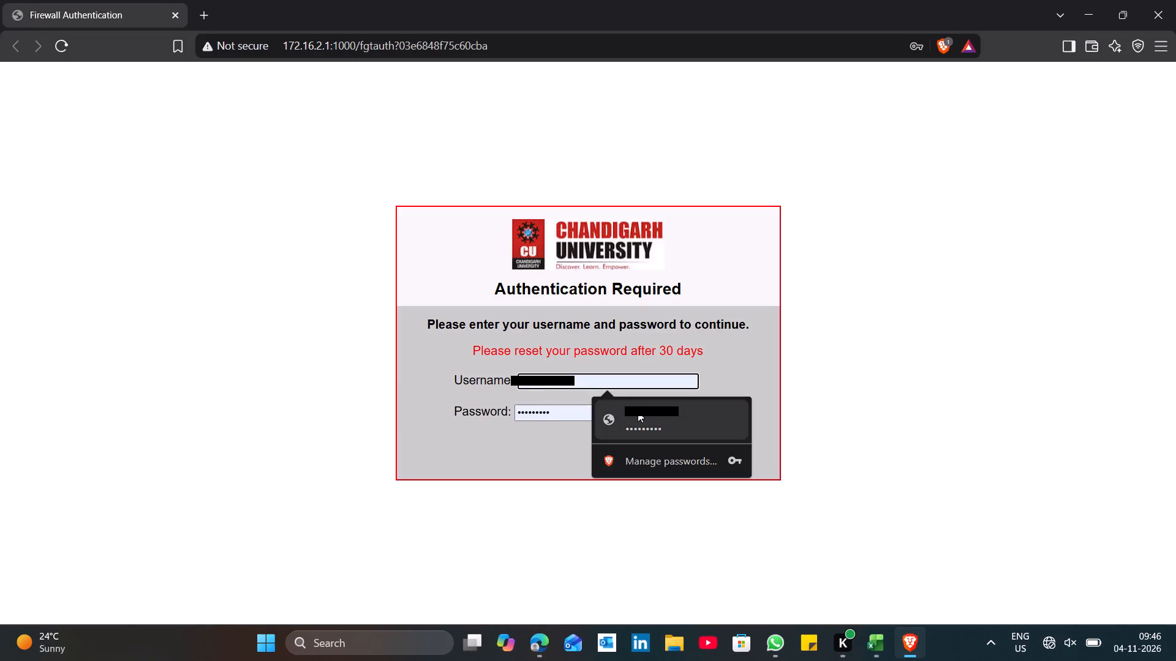
left_click(695, 444)
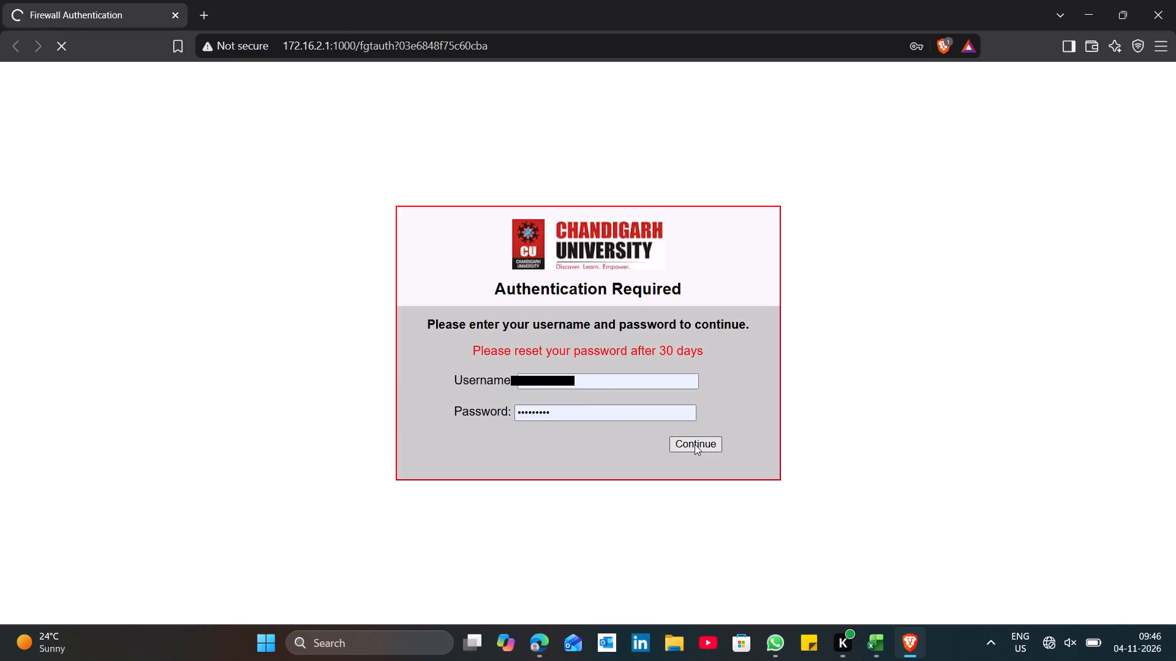
key("ctrl+w")
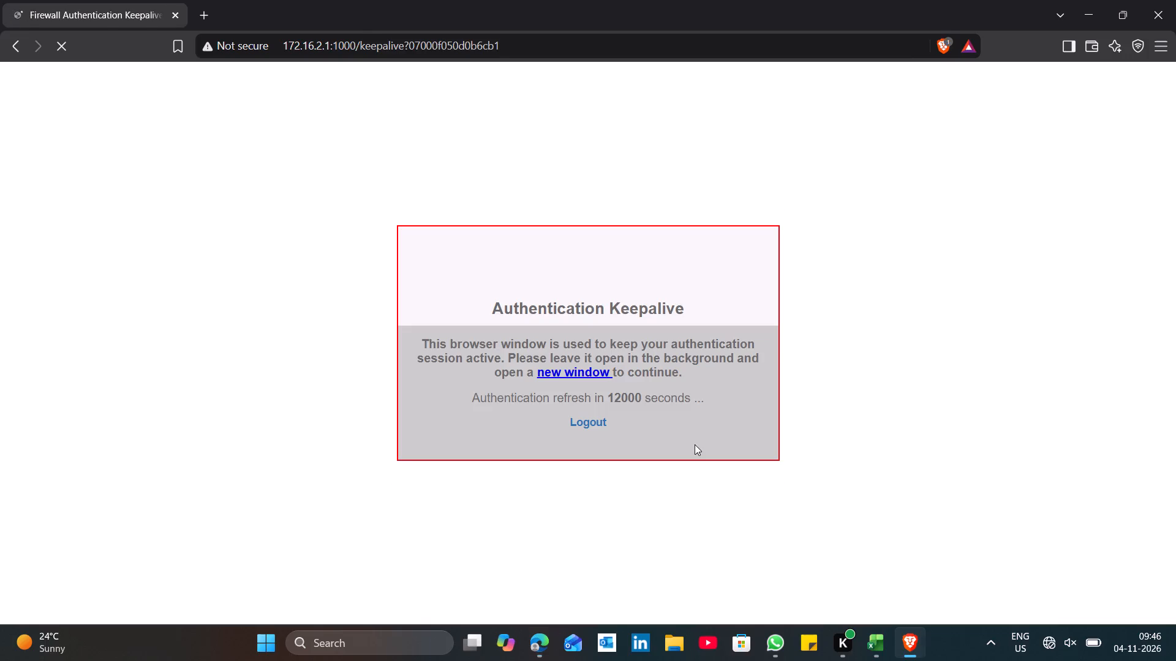
left_click(351, 354)
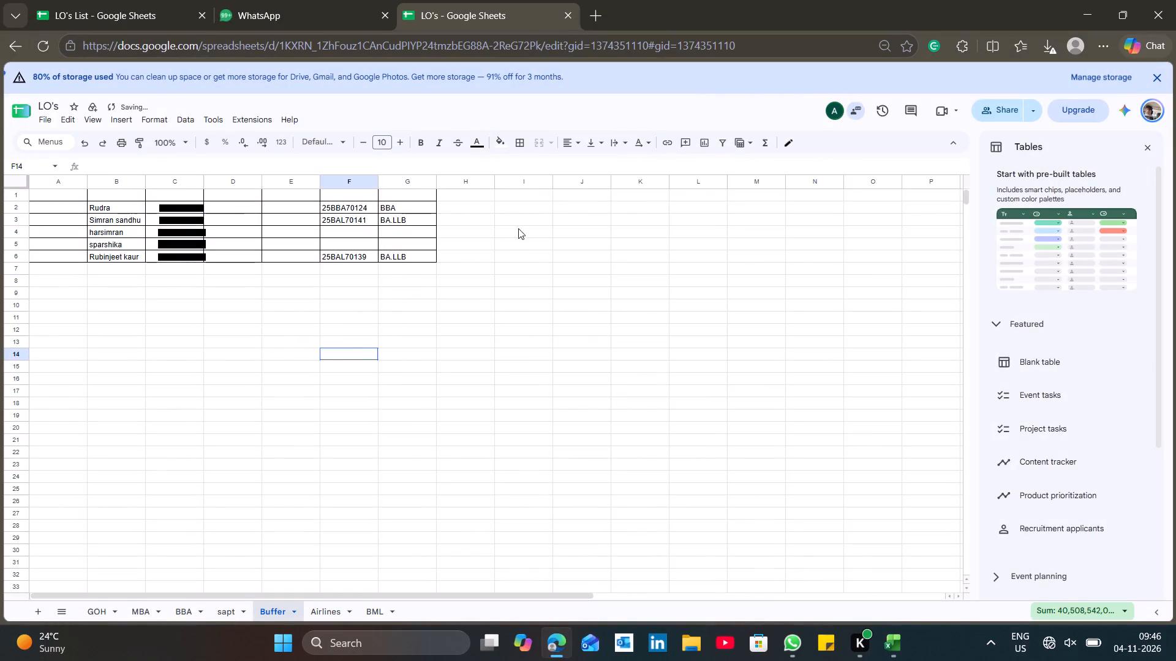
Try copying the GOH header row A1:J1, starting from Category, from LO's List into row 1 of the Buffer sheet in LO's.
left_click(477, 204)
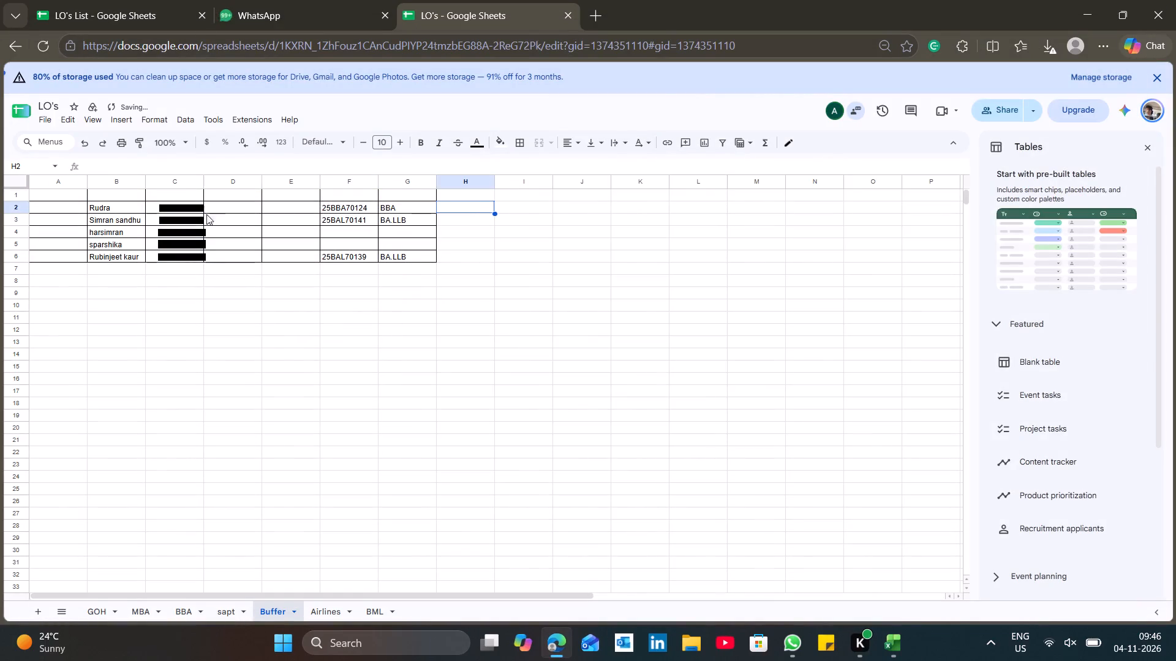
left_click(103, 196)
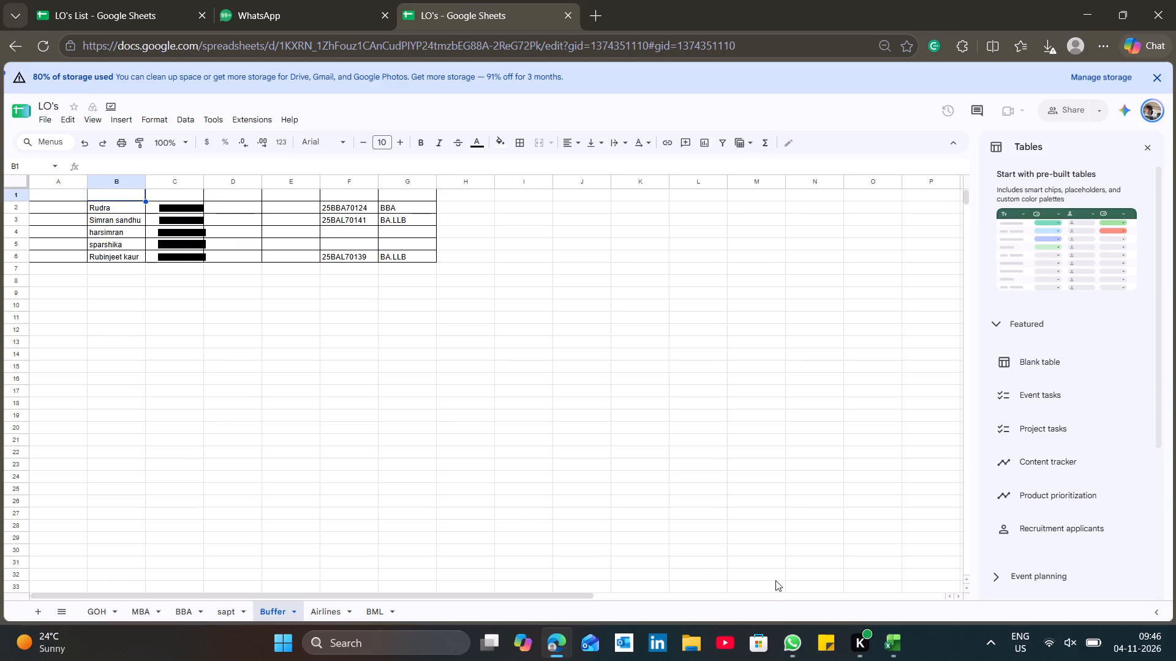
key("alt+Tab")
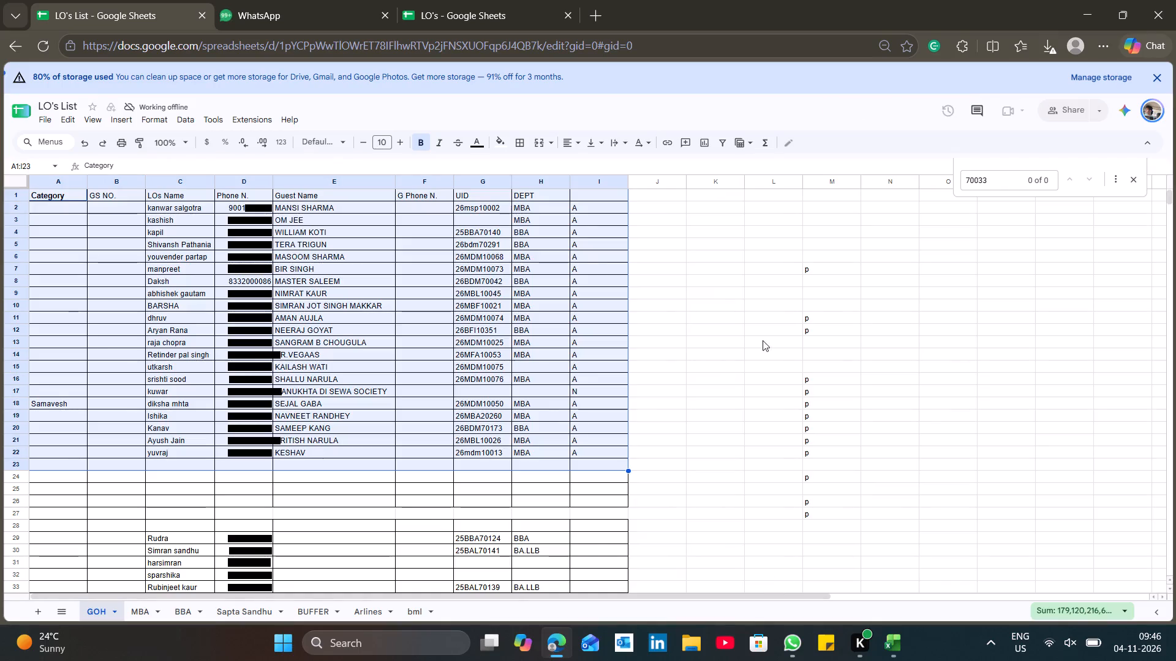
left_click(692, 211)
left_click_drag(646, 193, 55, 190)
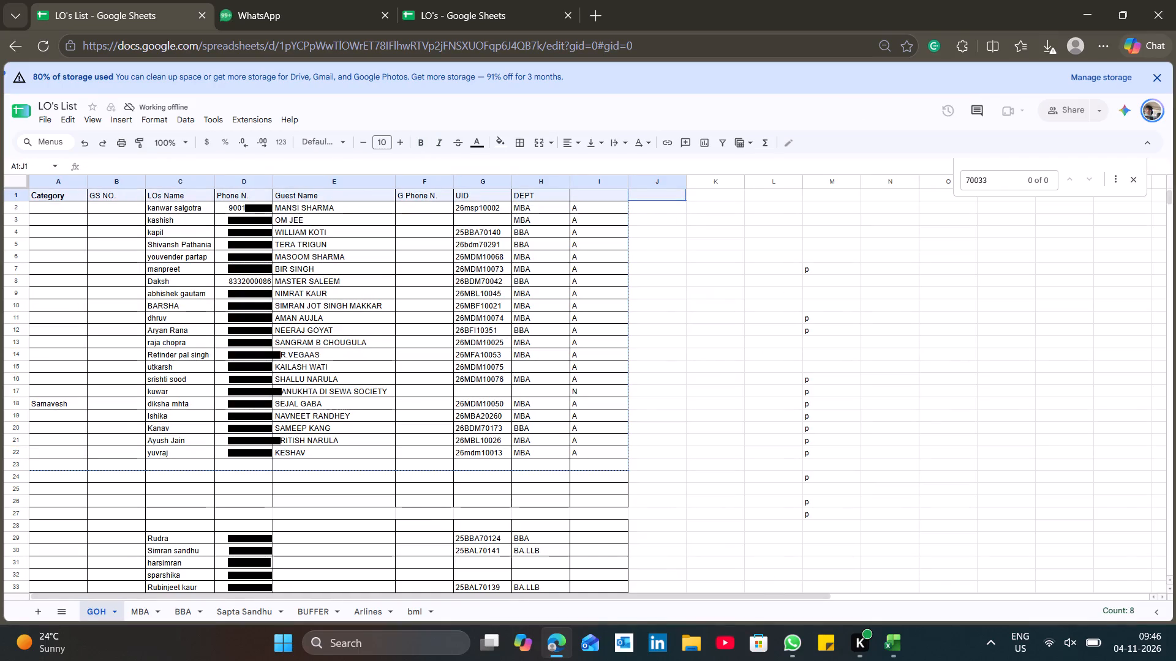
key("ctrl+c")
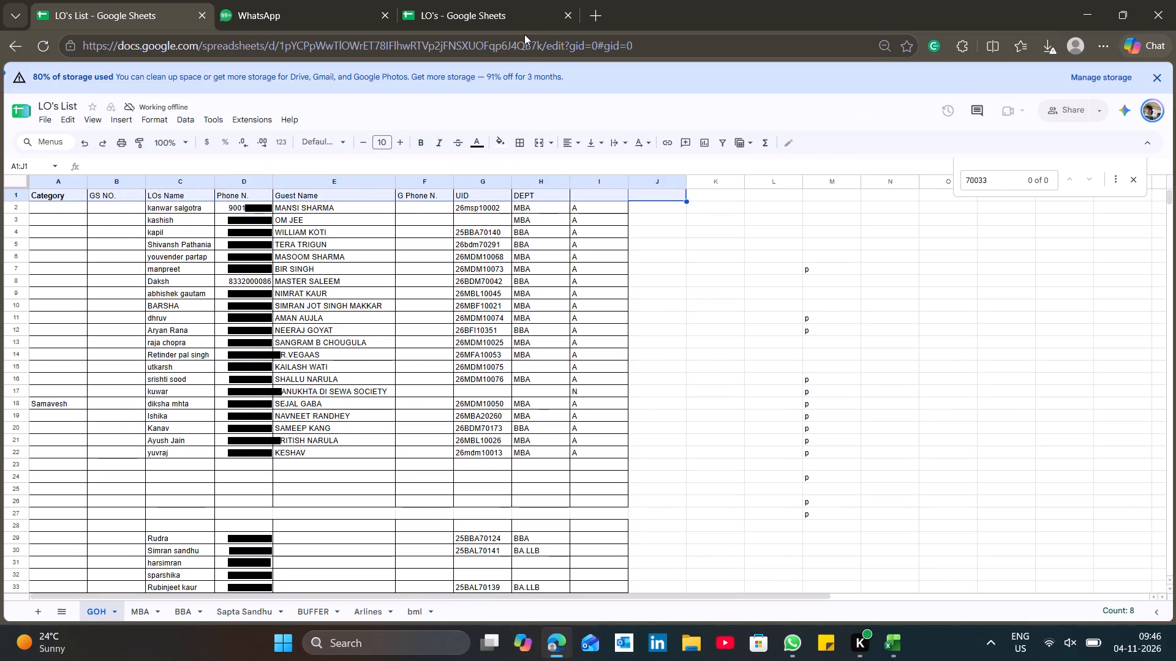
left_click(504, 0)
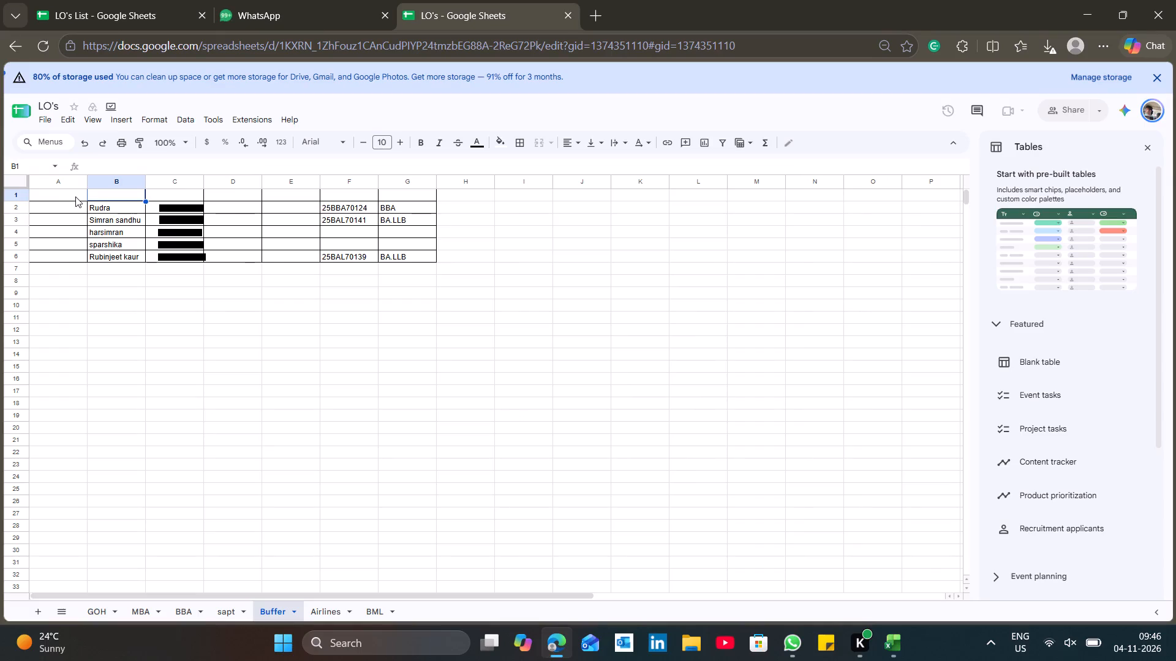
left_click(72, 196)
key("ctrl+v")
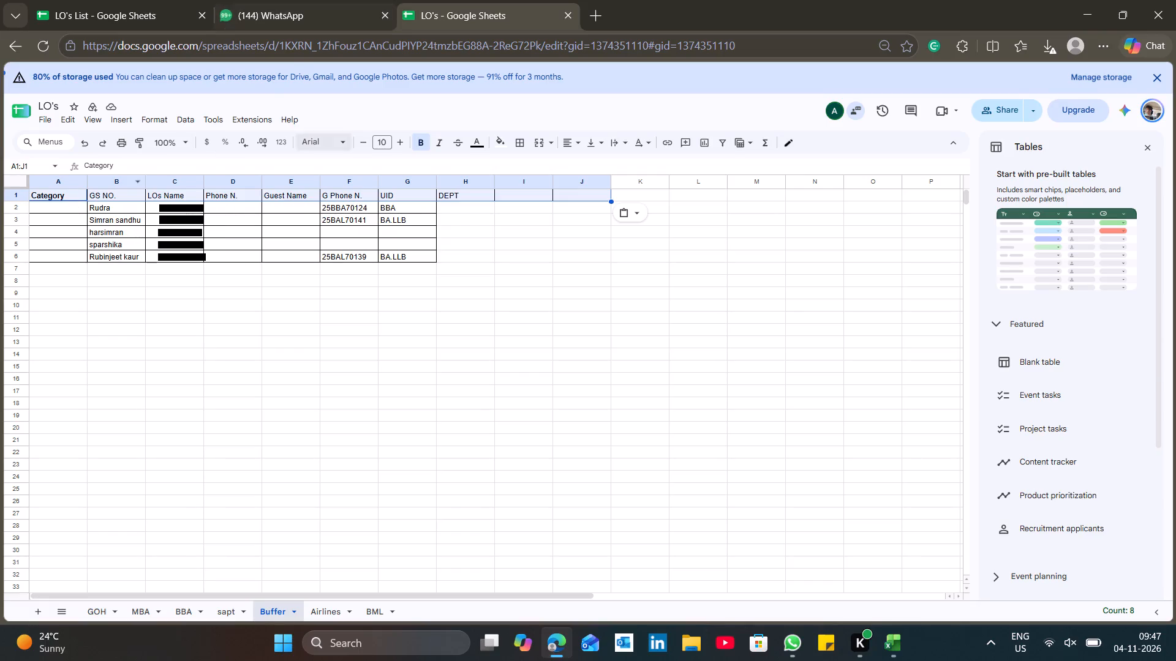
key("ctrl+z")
Copy GOH headers GS NO. through DEPT (B1:I1) from LO's List into LO's Buffer sheet, starting at A1.
left_click(149, 0)
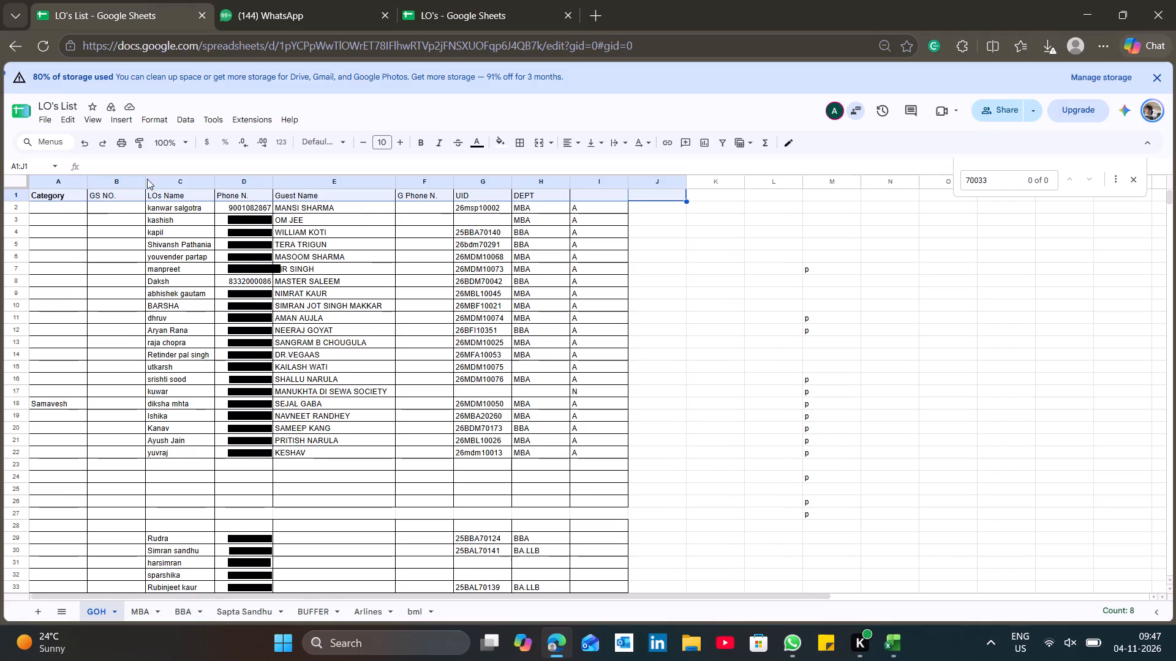
left_click(108, 208)
left_click(103, 198)
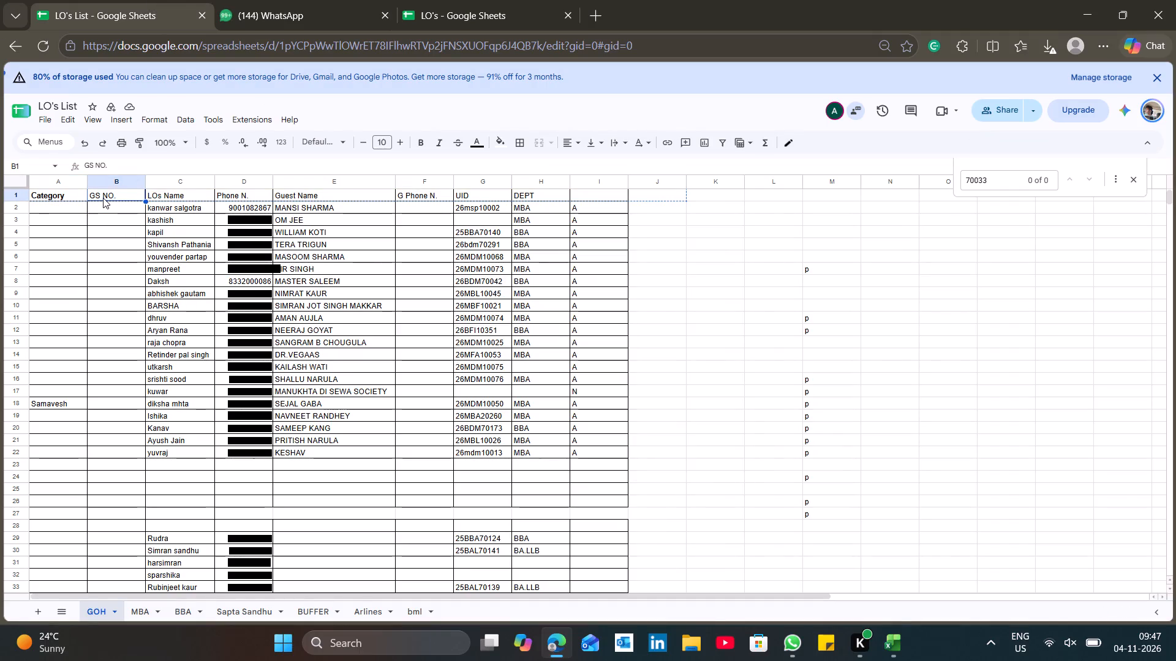
left_click(103, 198)
left_click_drag(89, 193, 597, 199)
key("ctrl+c")
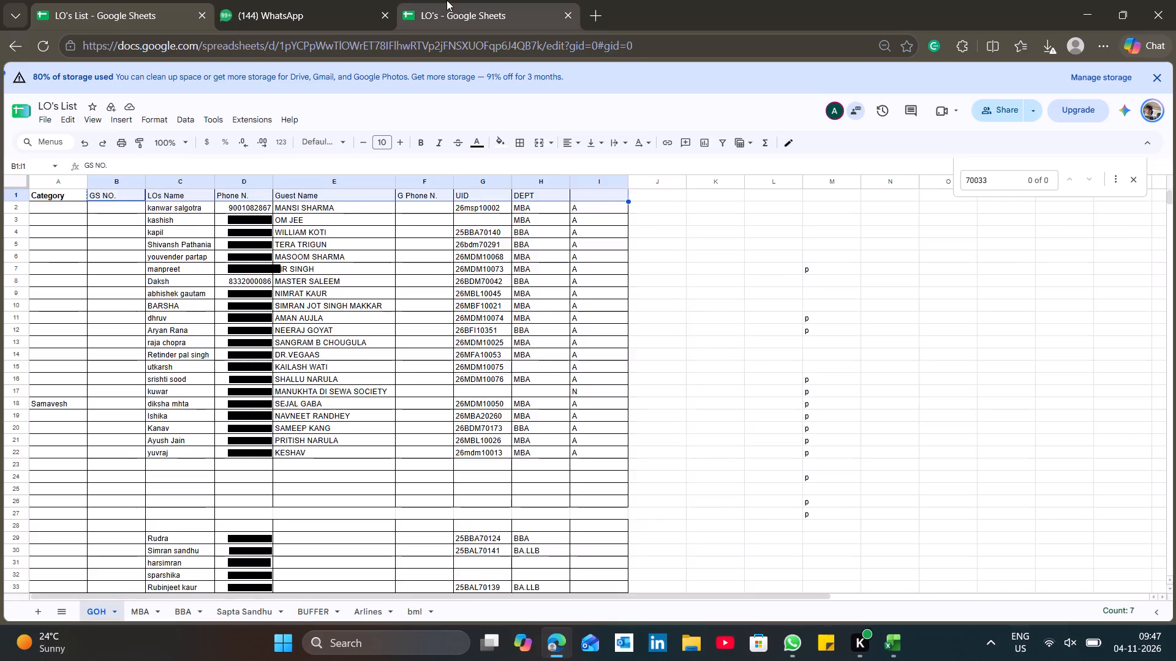
left_click(447, 0)
key("ctrl+v")
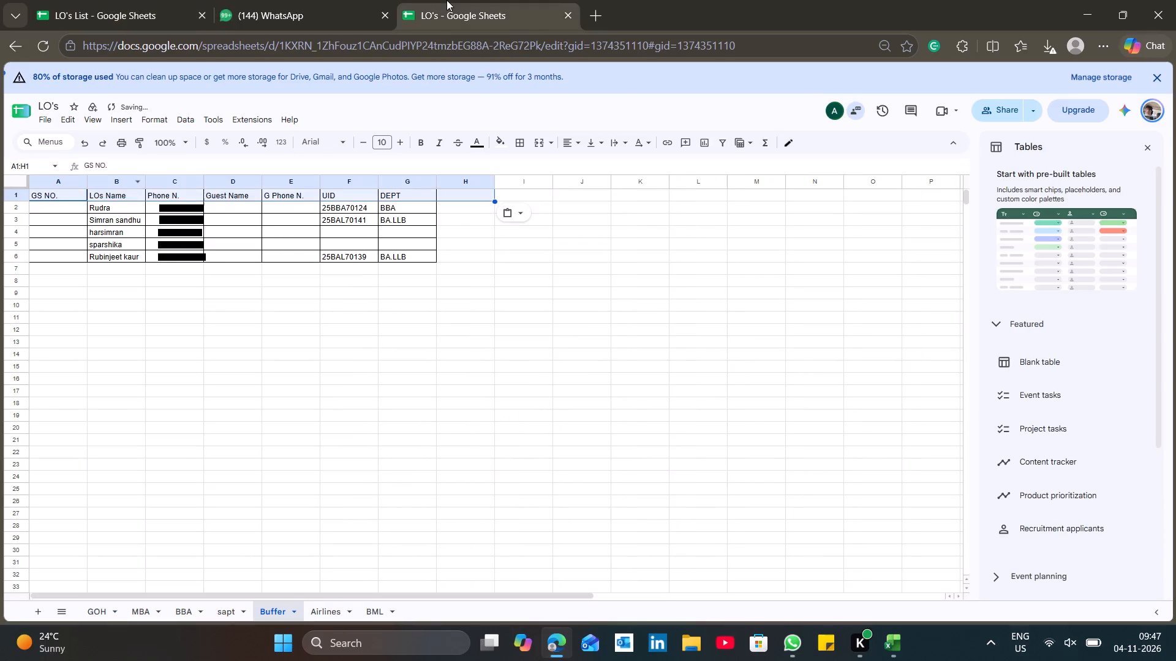
left_click(249, 316)
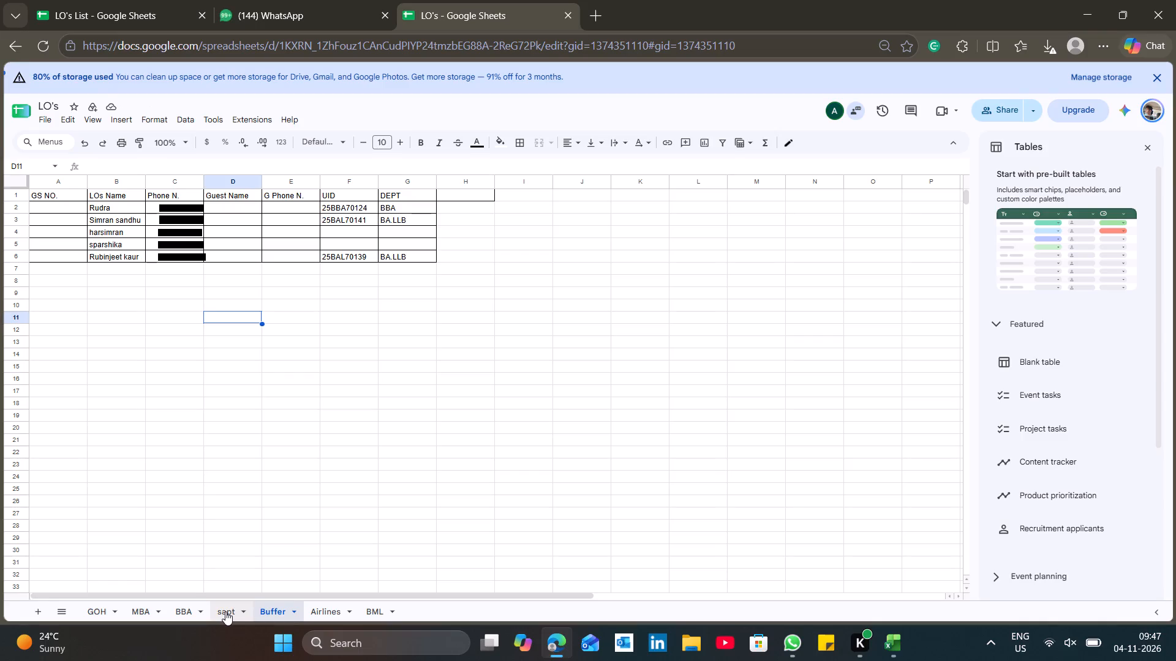
Clear the buffer entries in cells B29 to I36 on the GOH sheet of LO's.
left_click(97, 611)
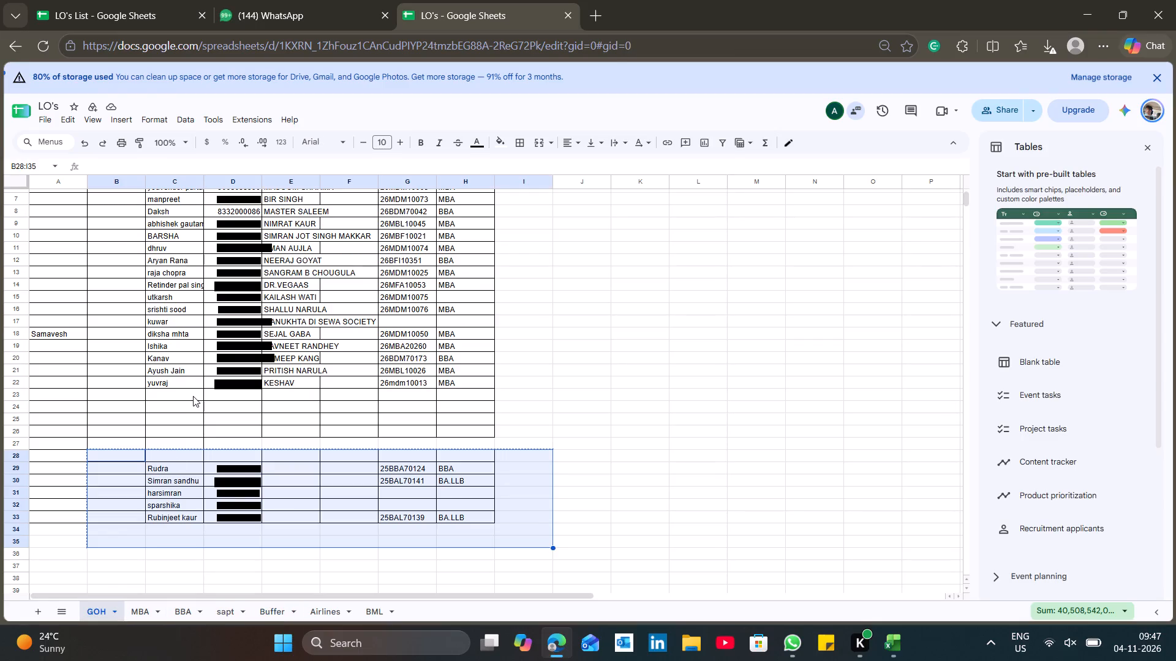
left_click(194, 395)
scroll(281, 361, "up", 2)
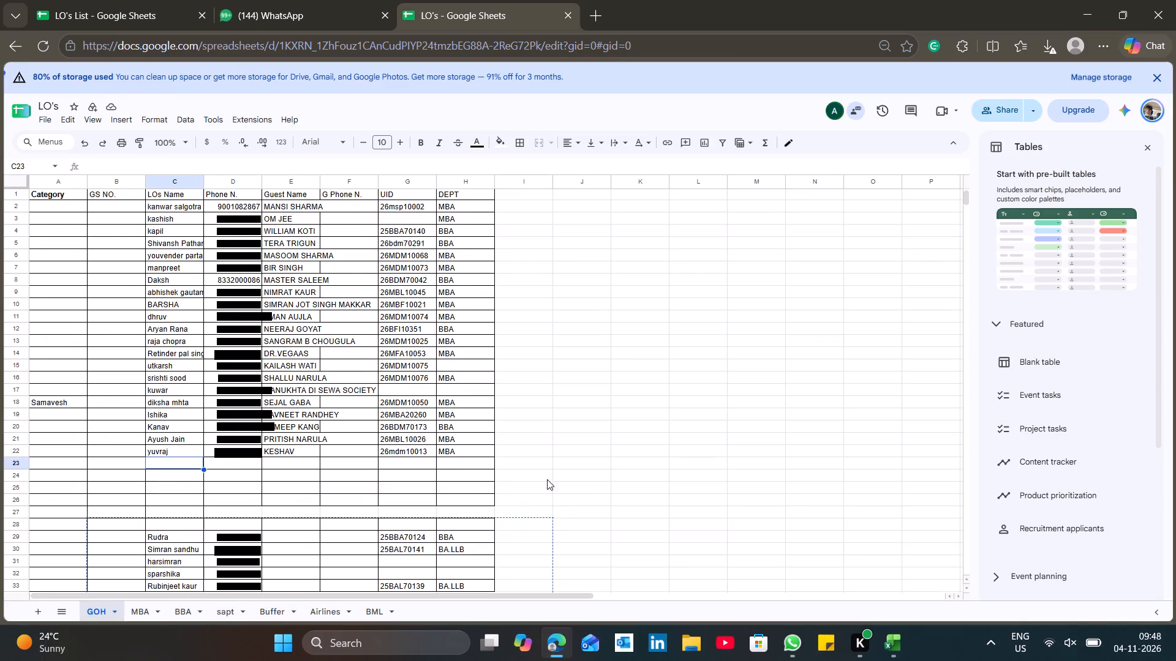
scroll(526, 486, "down", 1)
left_click_drag(514, 562, 184, 406)
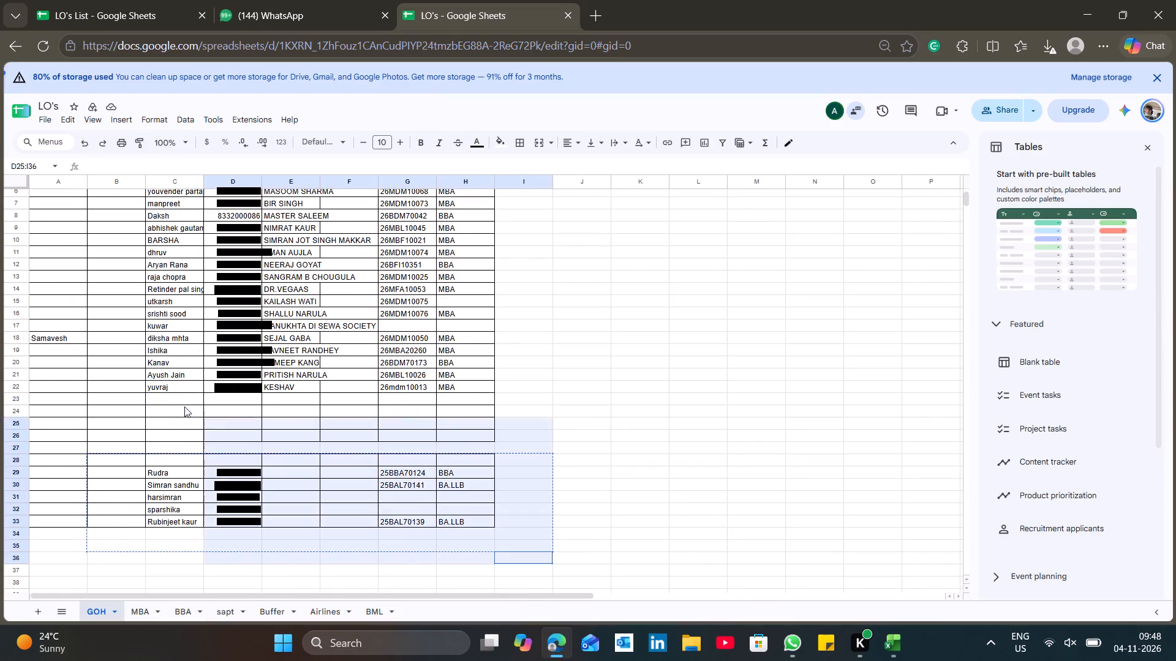
left_click_drag(184, 406, 111, 469)
key("BackSpace")
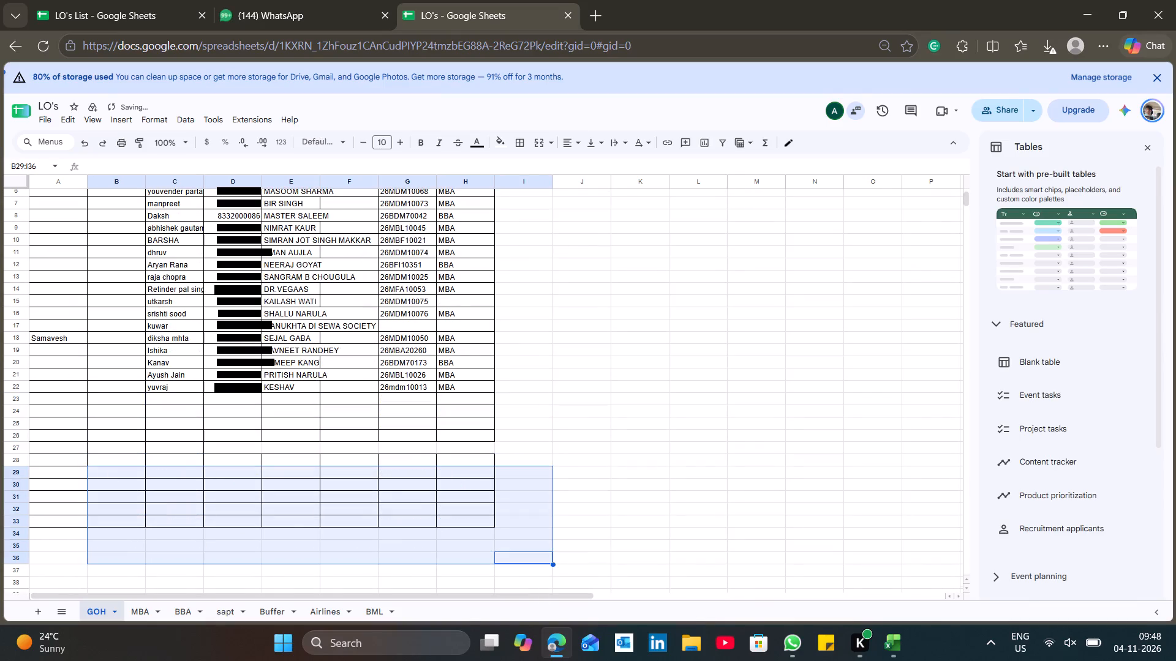
scroll(226, 449, "up", 5)
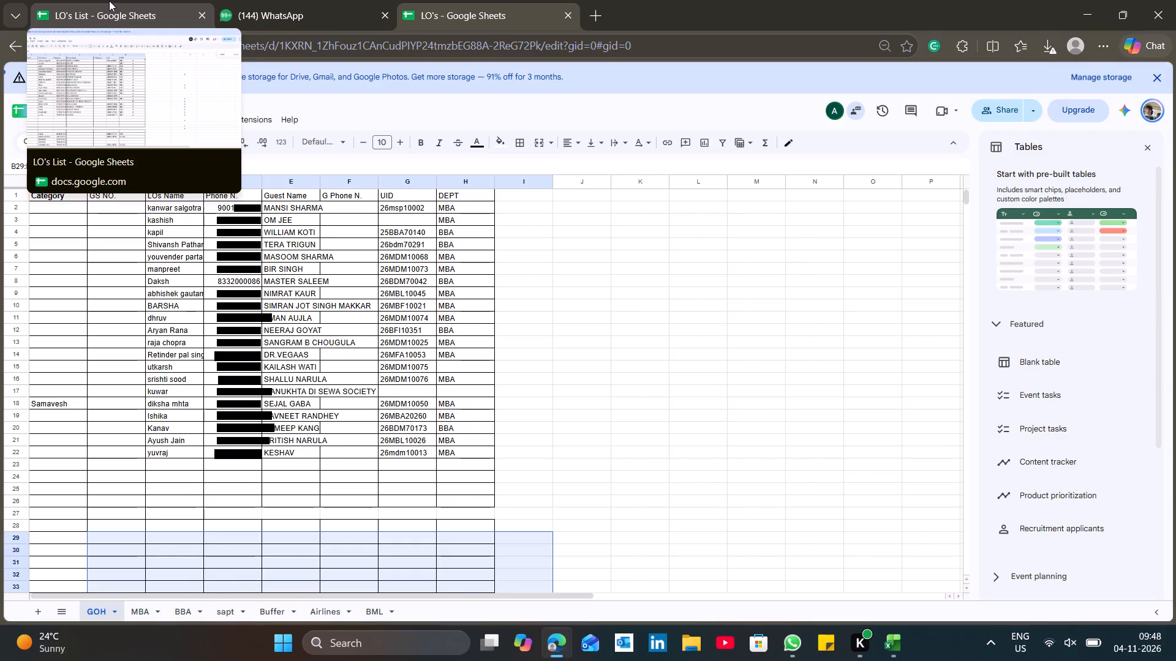
Copy the Sapta Sandhu table A1:I25 from LO's List into the empty sapt sheet of LO's, starting at A1.
left_click(109, 1)
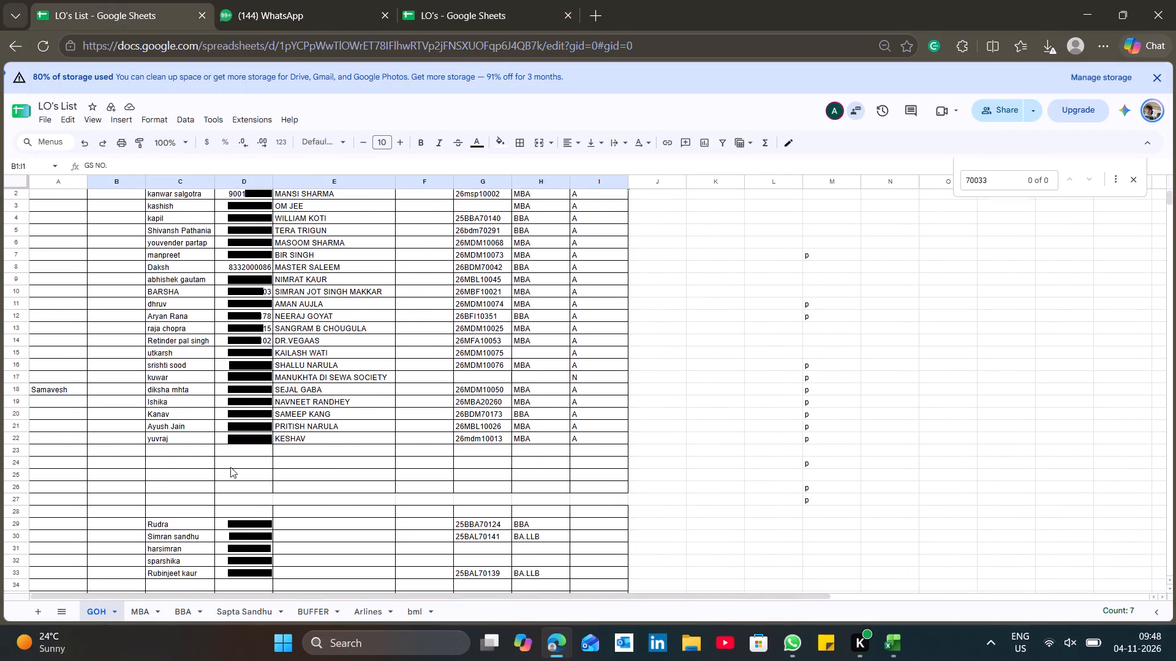
left_click(256, 616)
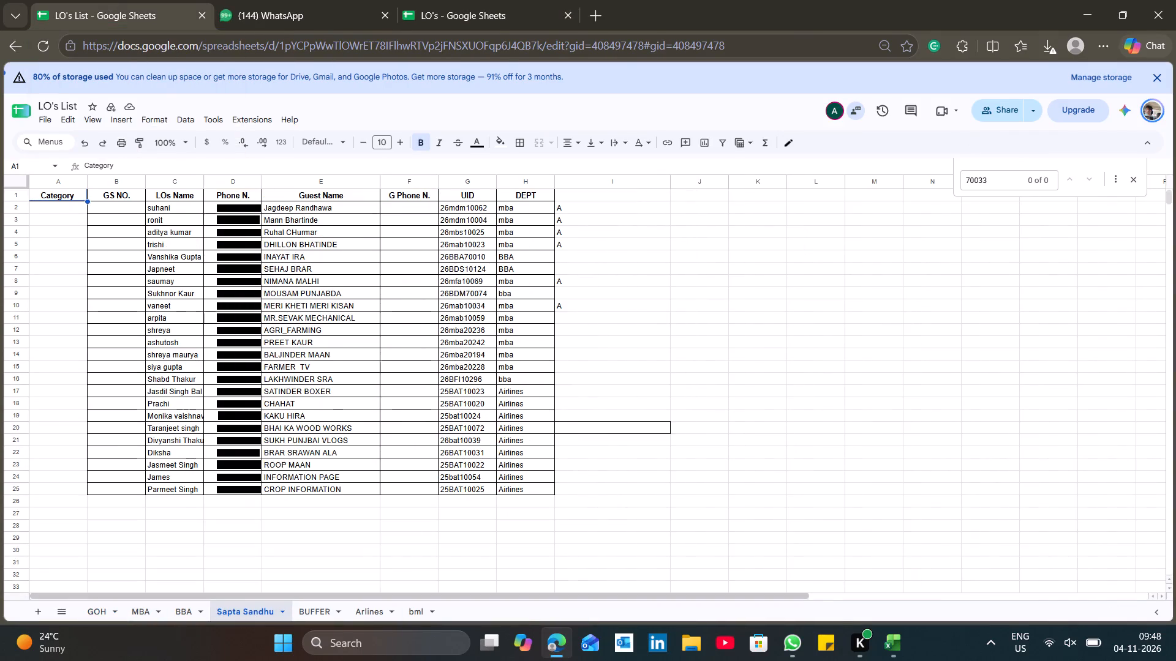
left_click(494, 0)
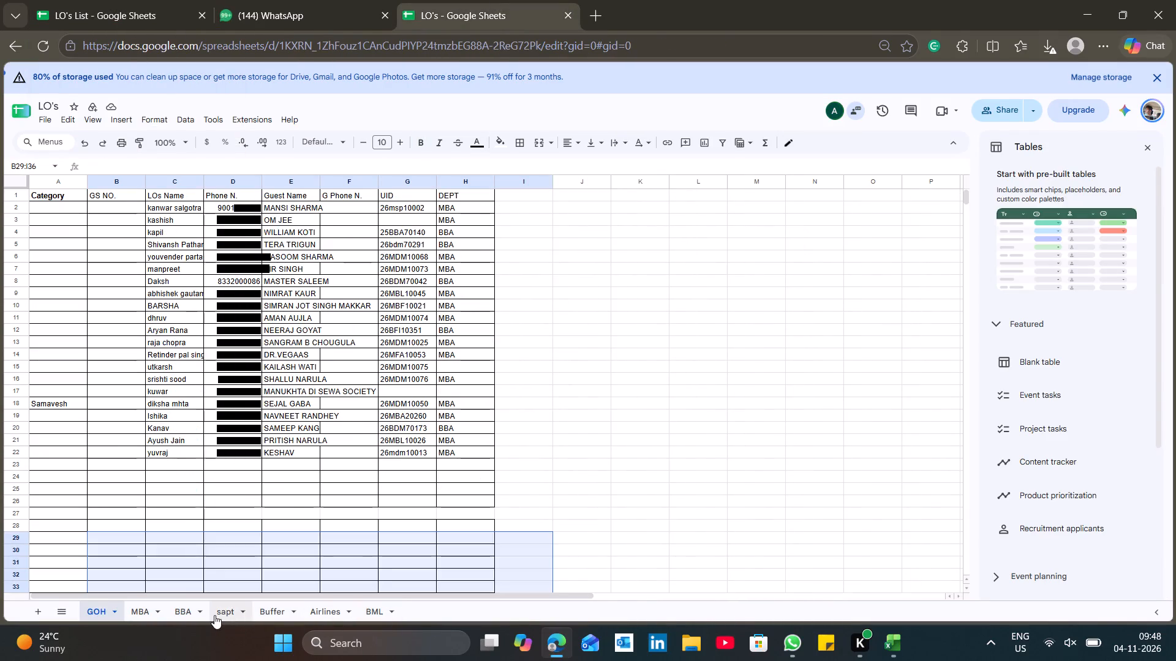
left_click(216, 614)
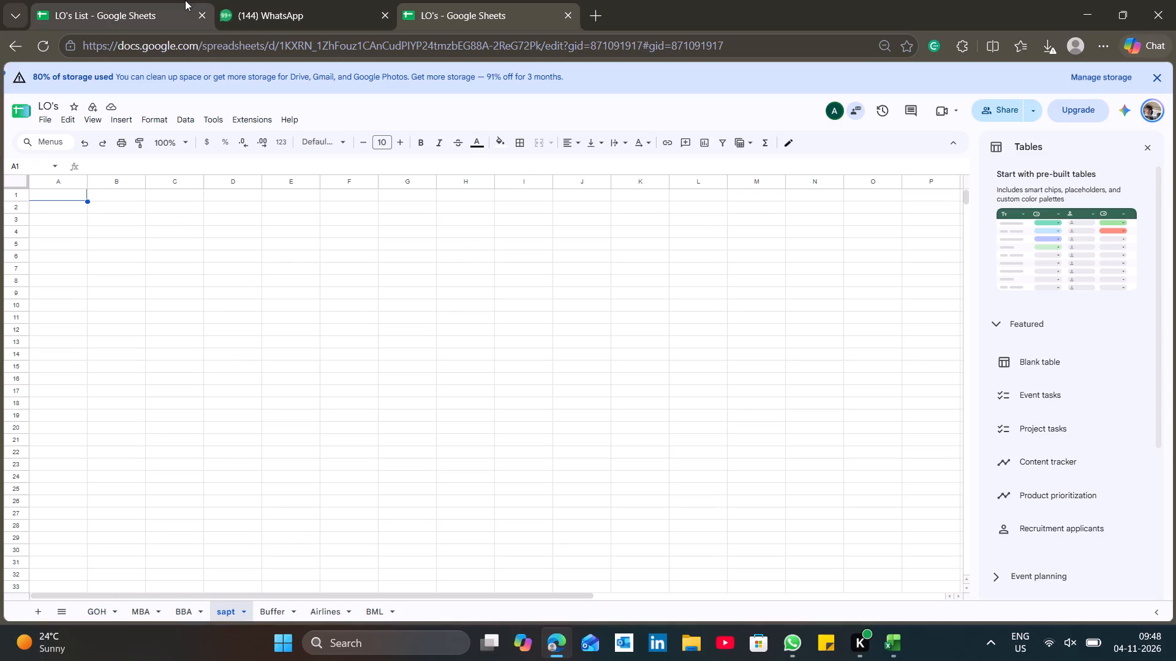
left_click(113, 0)
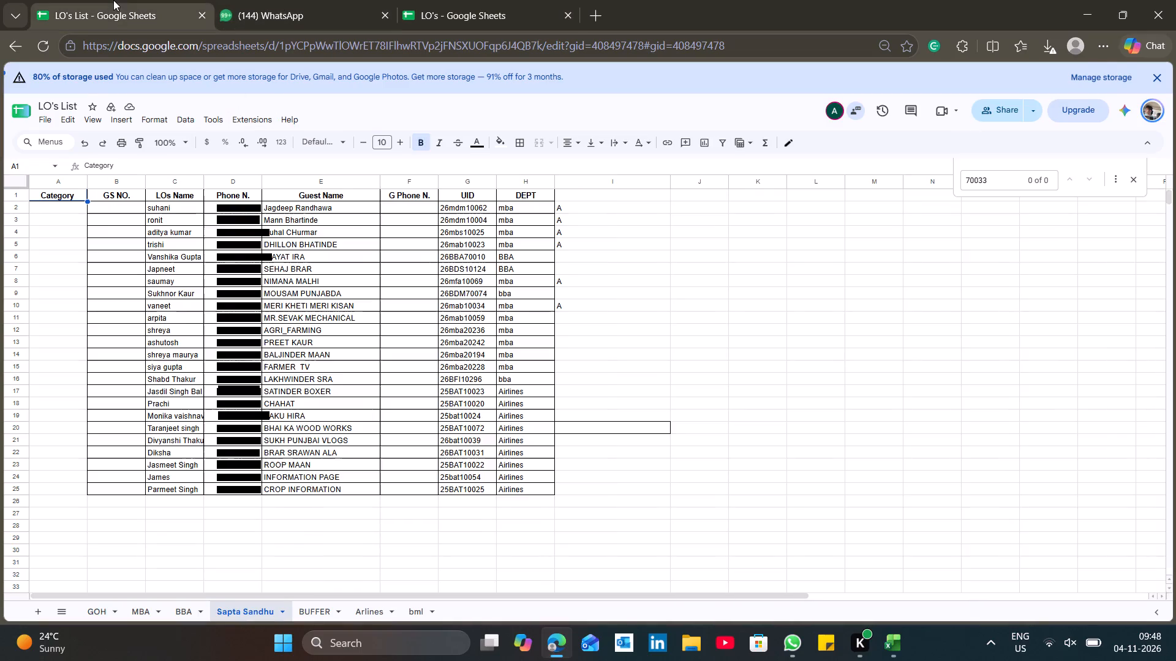
left_click(62, 206)
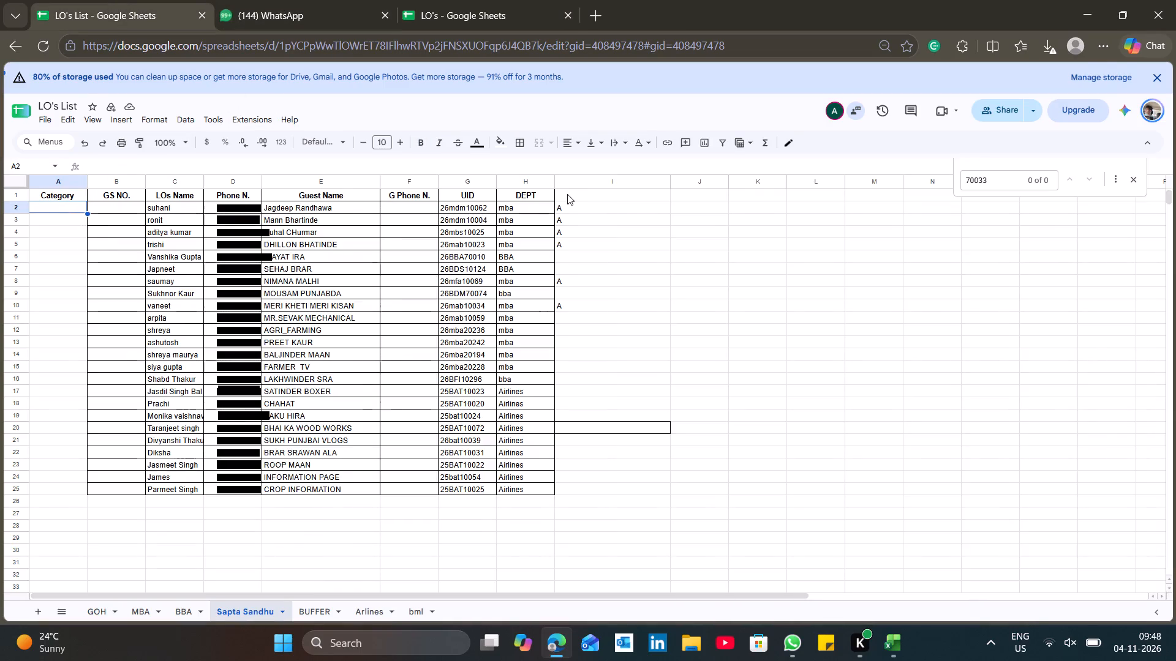
left_click_drag(567, 194, 83, 495)
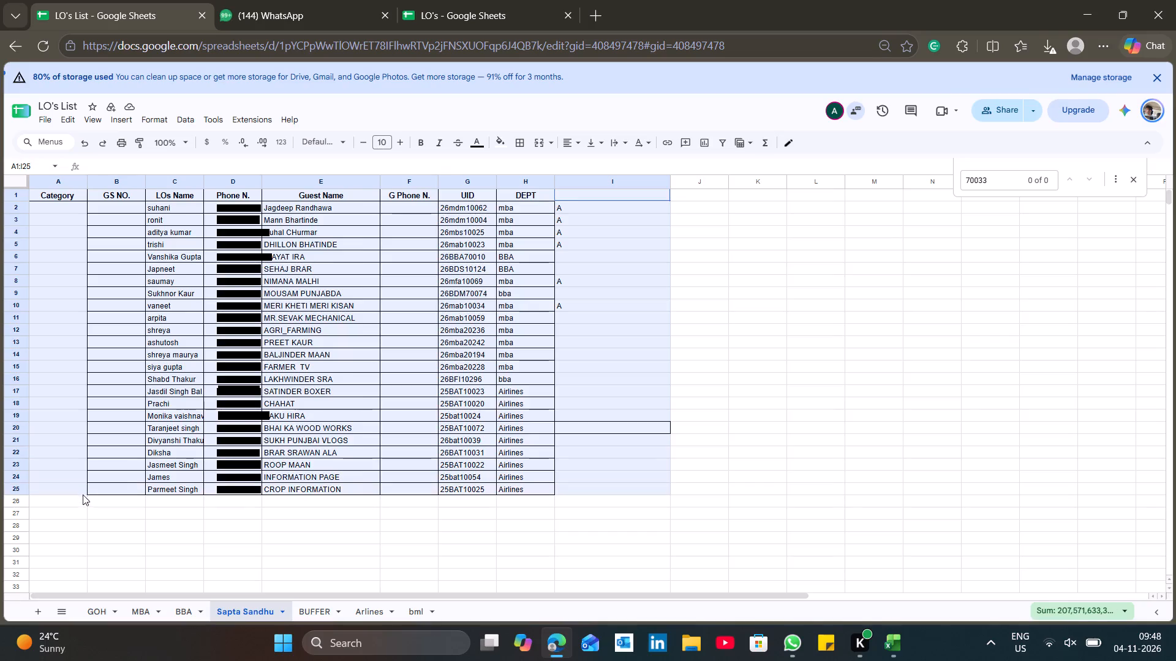
left_click_drag(83, 495, 86, 489)
key("ctrl+c")
left_click(465, 0)
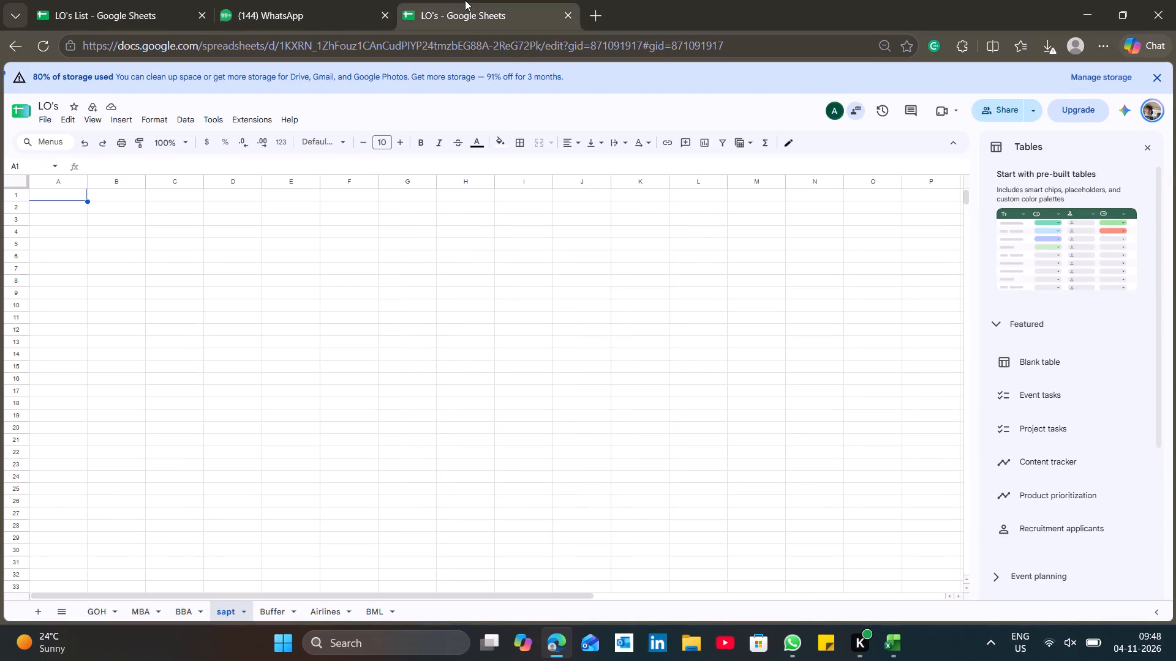
key("ctrl+v")
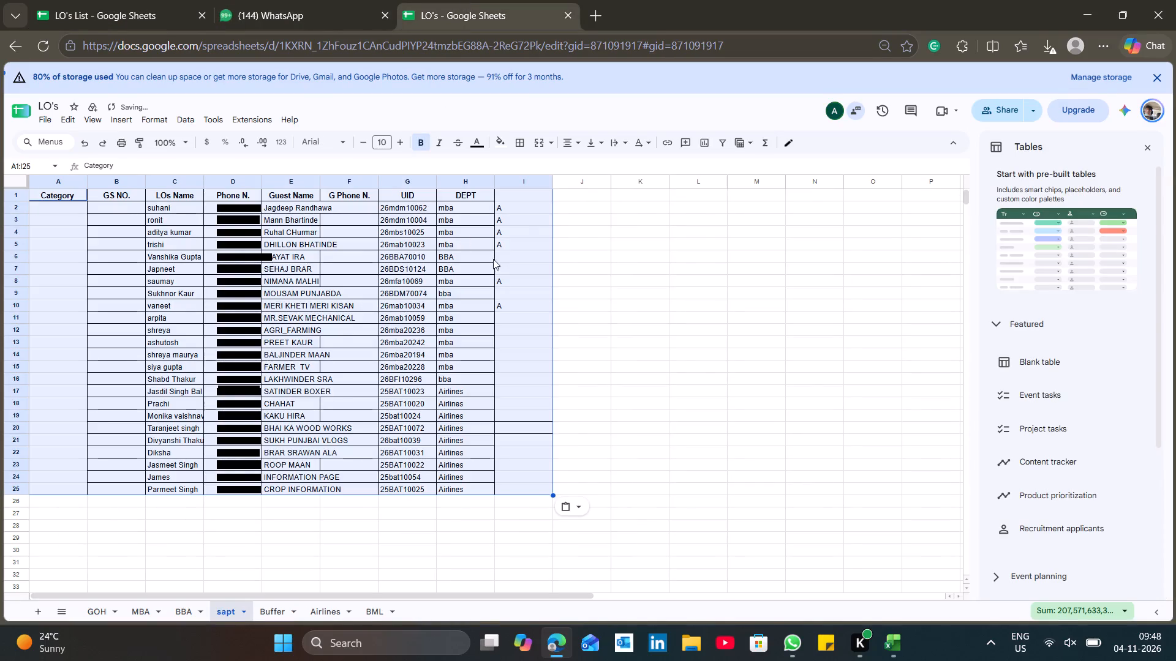
Clear the A marks beside the DEPT column on the sapt sheet by emptying cells I1 to J23.
left_click(521, 227)
left_click(519, 208)
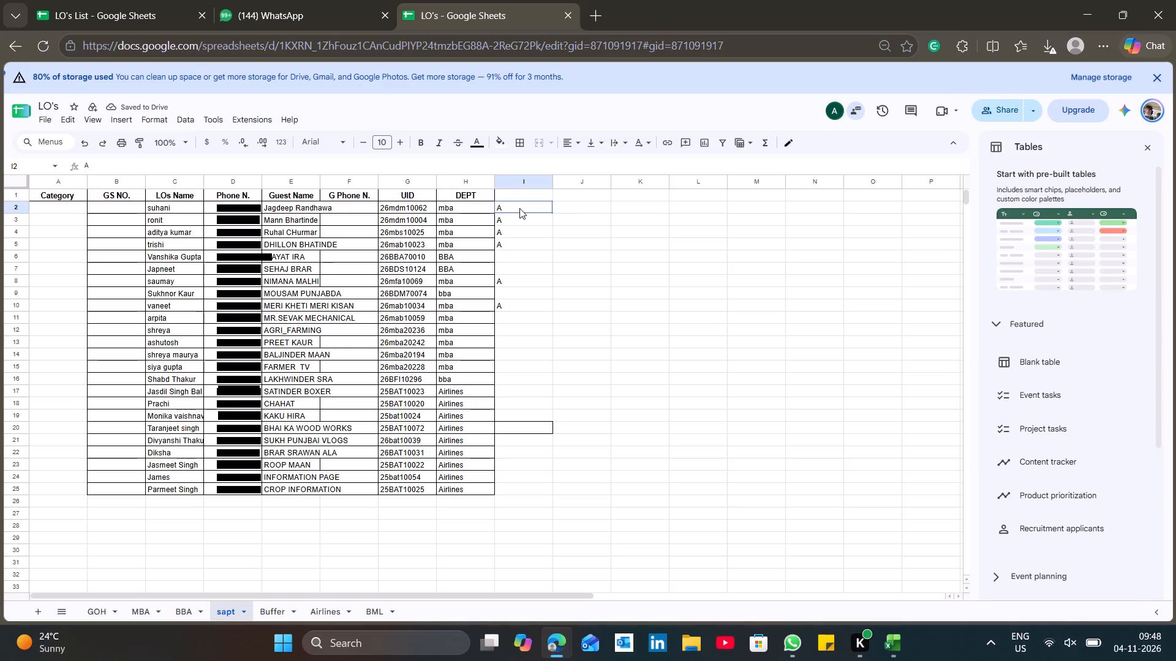
left_click_drag(559, 198, 527, 465)
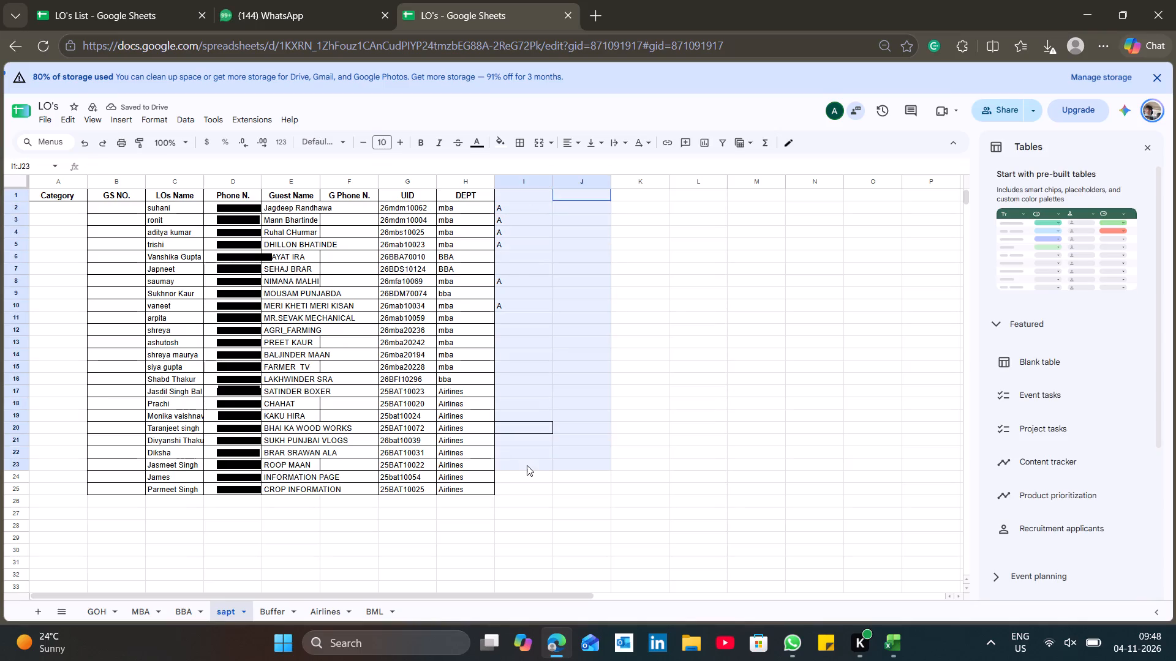
left_click_drag(527, 465, 526, 465)
key("BackSpace")
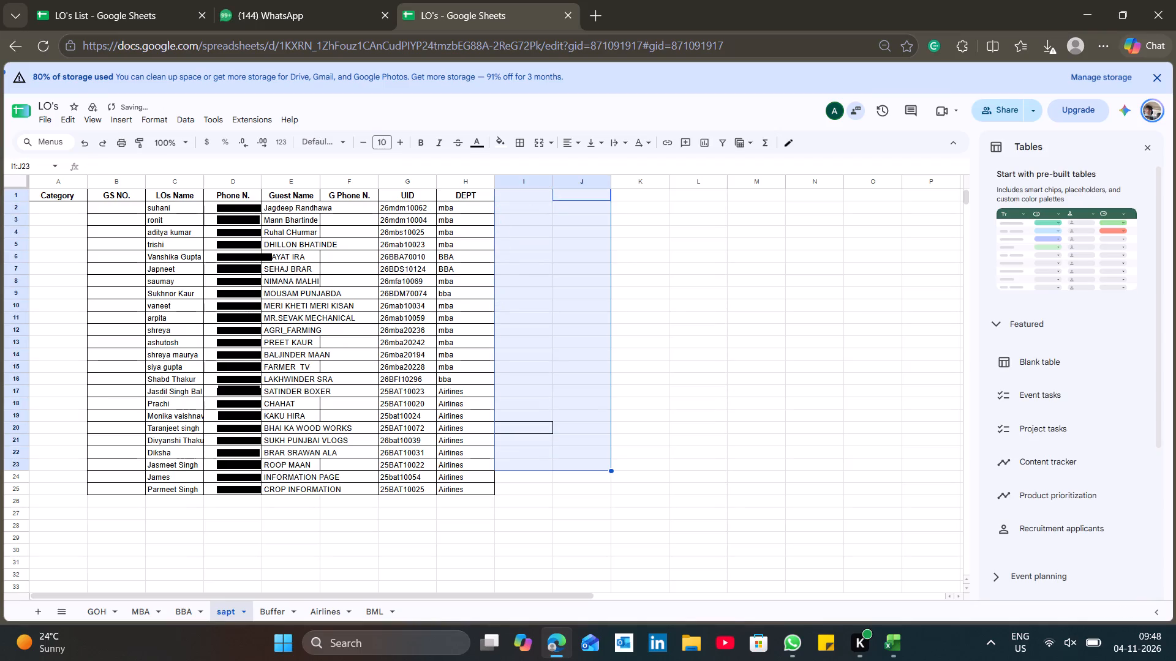
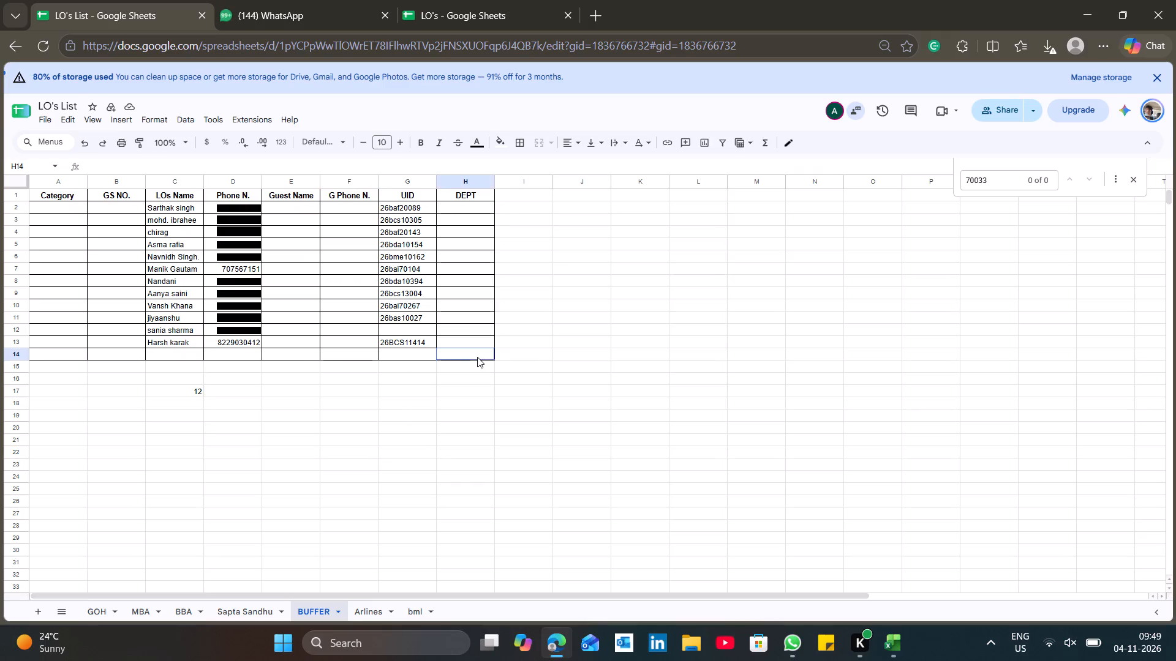
Select the buffer entries from the LOs Name column onward, cells C2 to I15, on the BUFFER sheet of LO's List.
left_click_drag(524, 369, 153, 215)
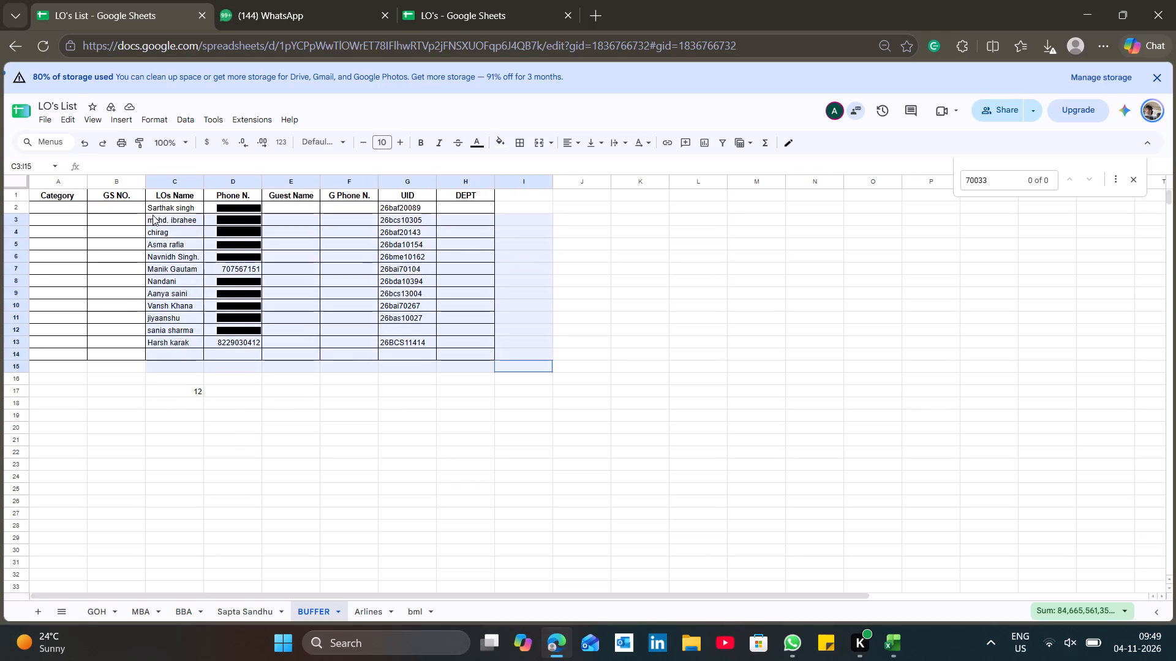
left_click_drag(153, 215, 156, 211)
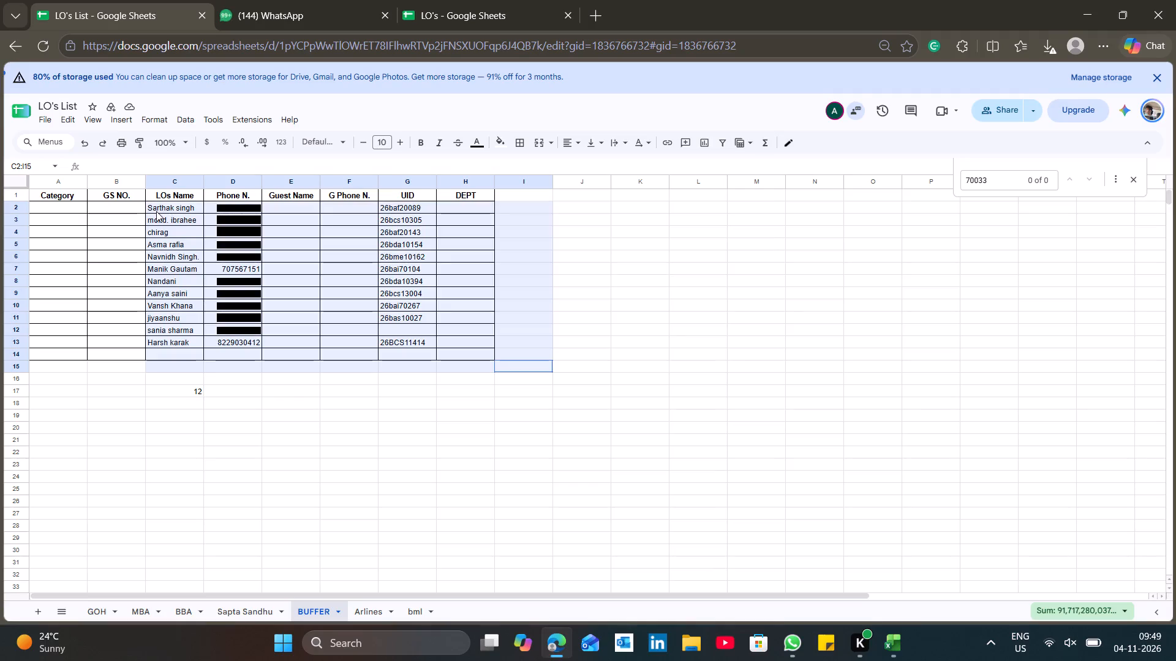
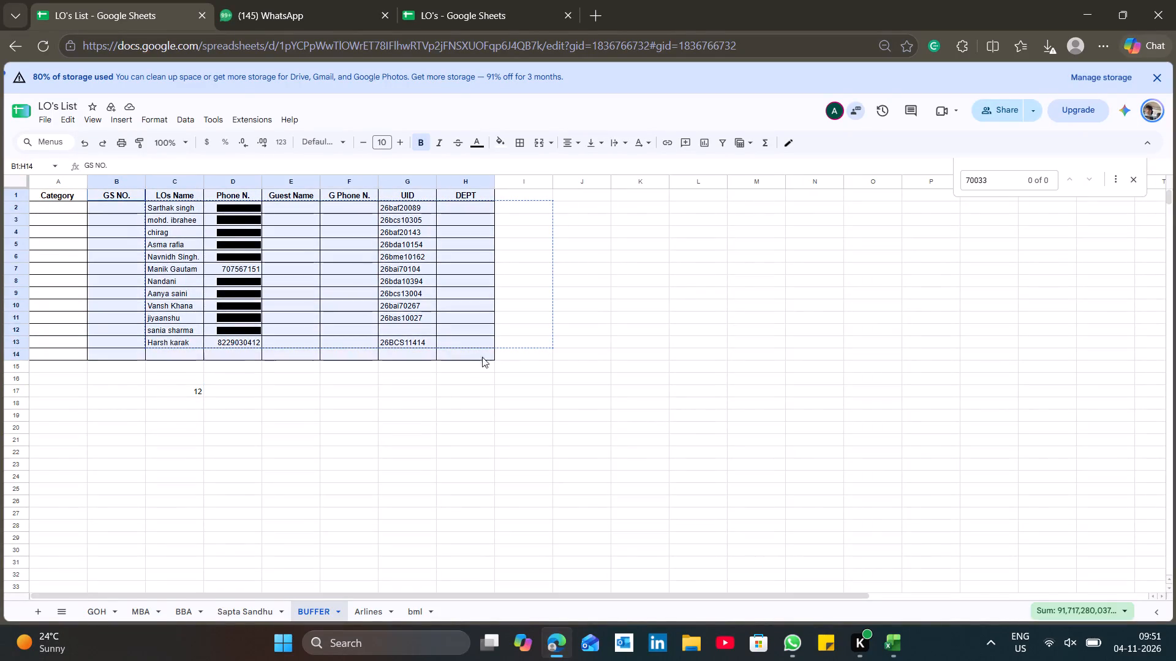
left_click_drag(482, 357, 473, 356)
key("ctrl+c")
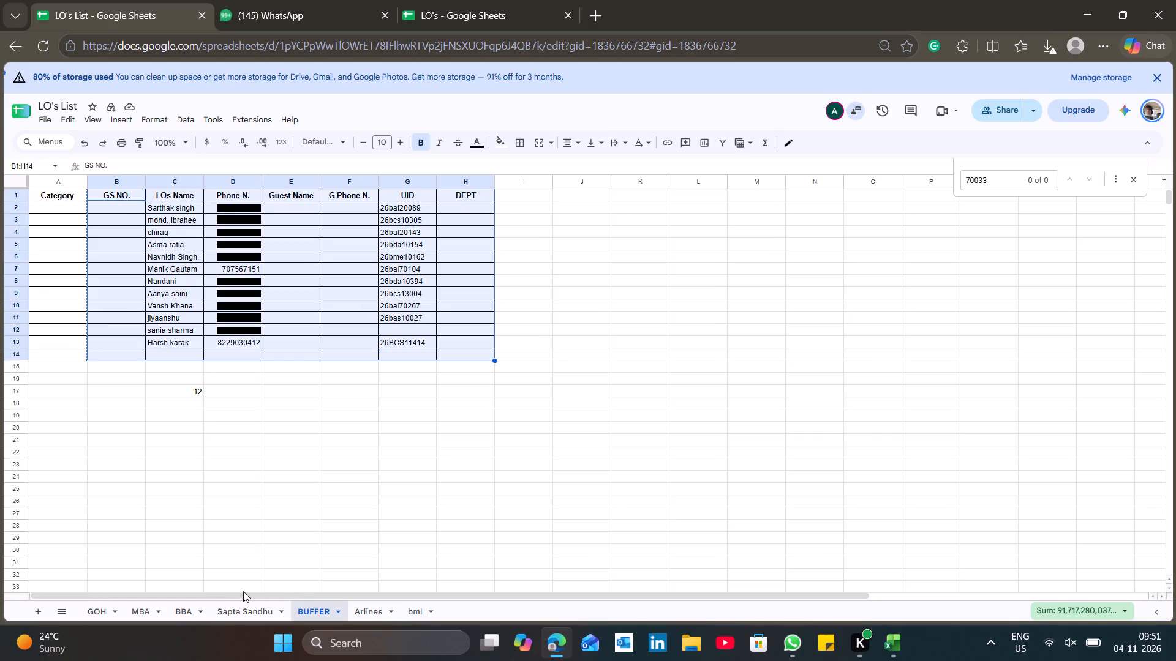
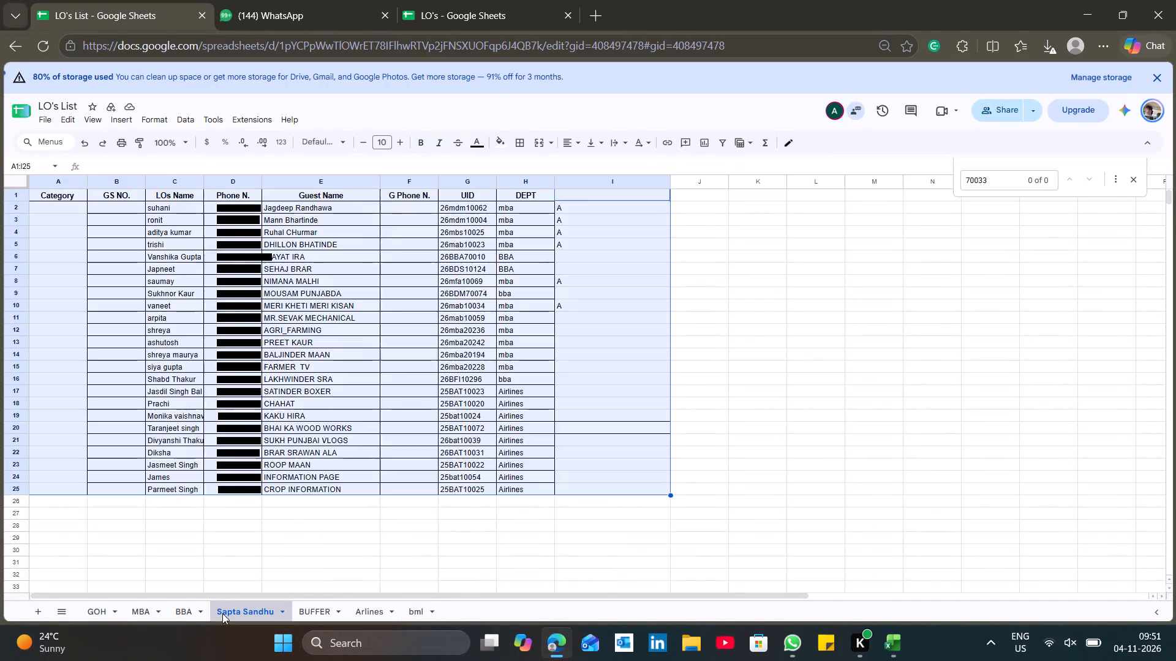
Switch to the BBA sheet of LO's List and select the existing search term, ready for a new search.
left_click(176, 610)
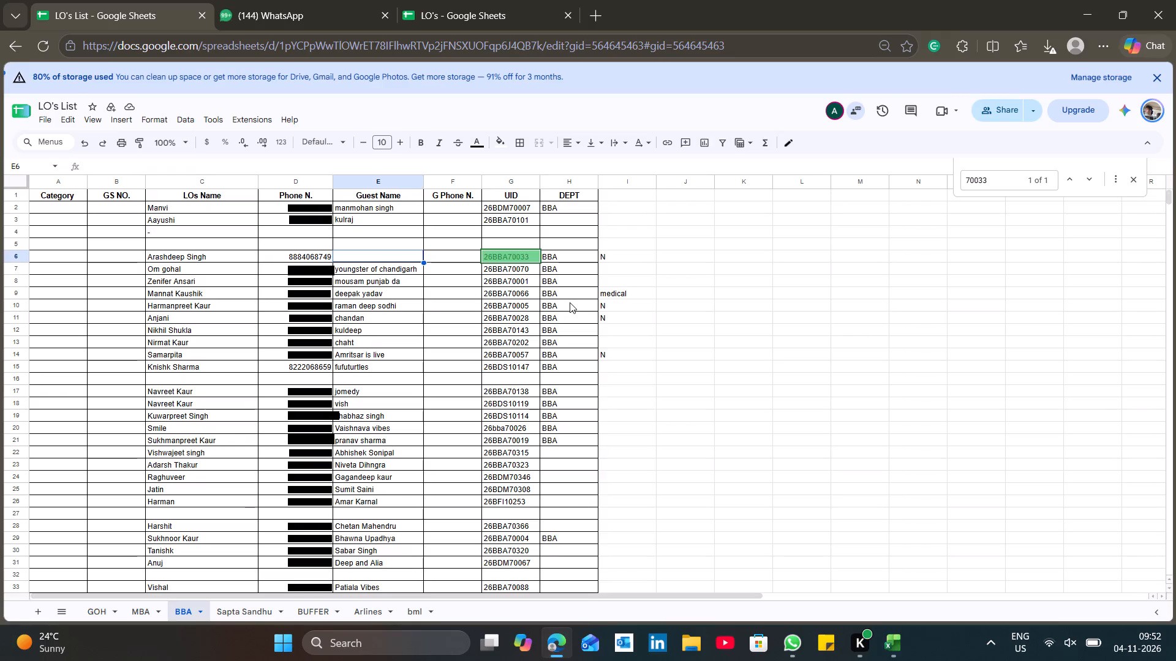
triple_click(991, 181)
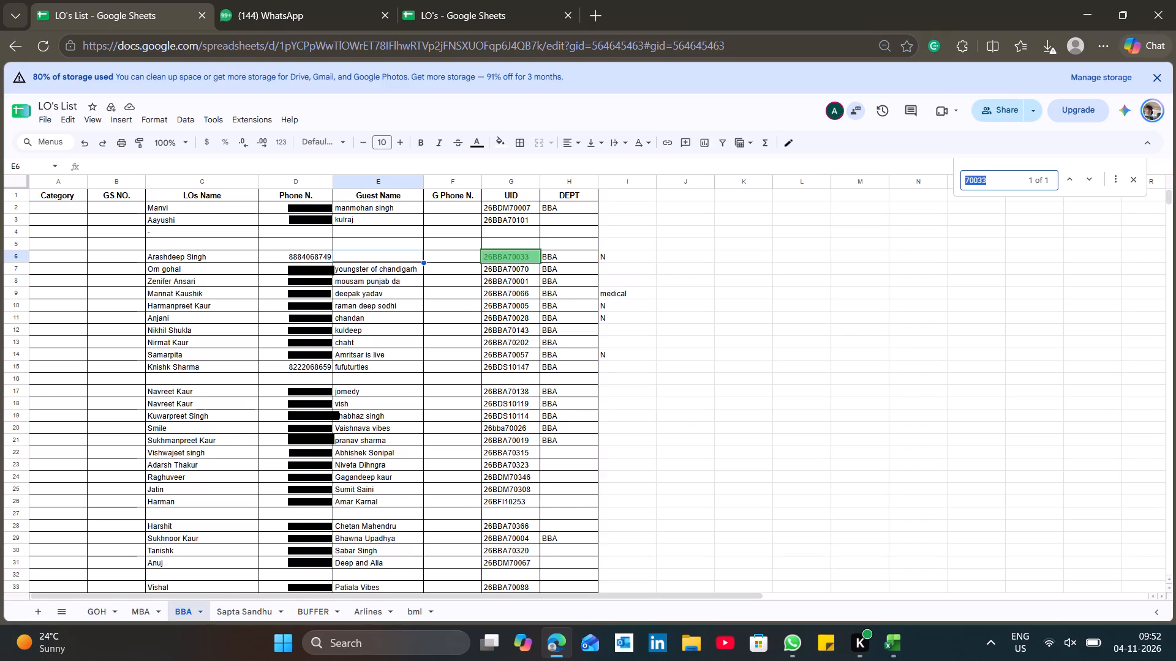
Clear the search term from the find box on the BBA sheet of LO's List.
key("BackSpace")
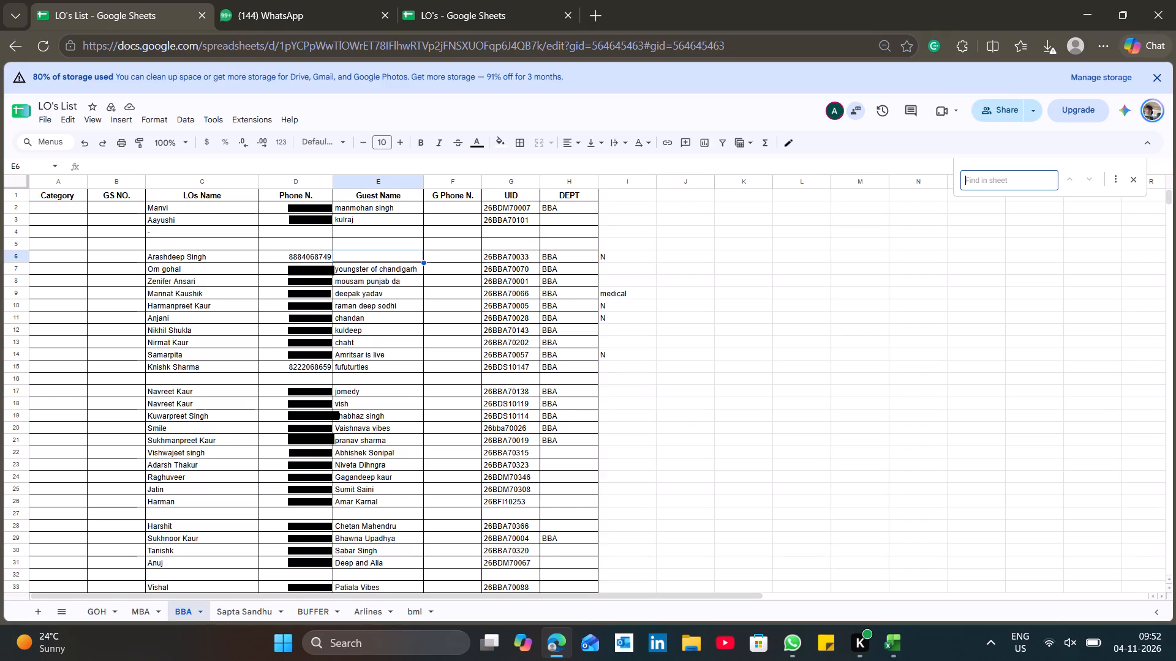
left_click(909, 319)
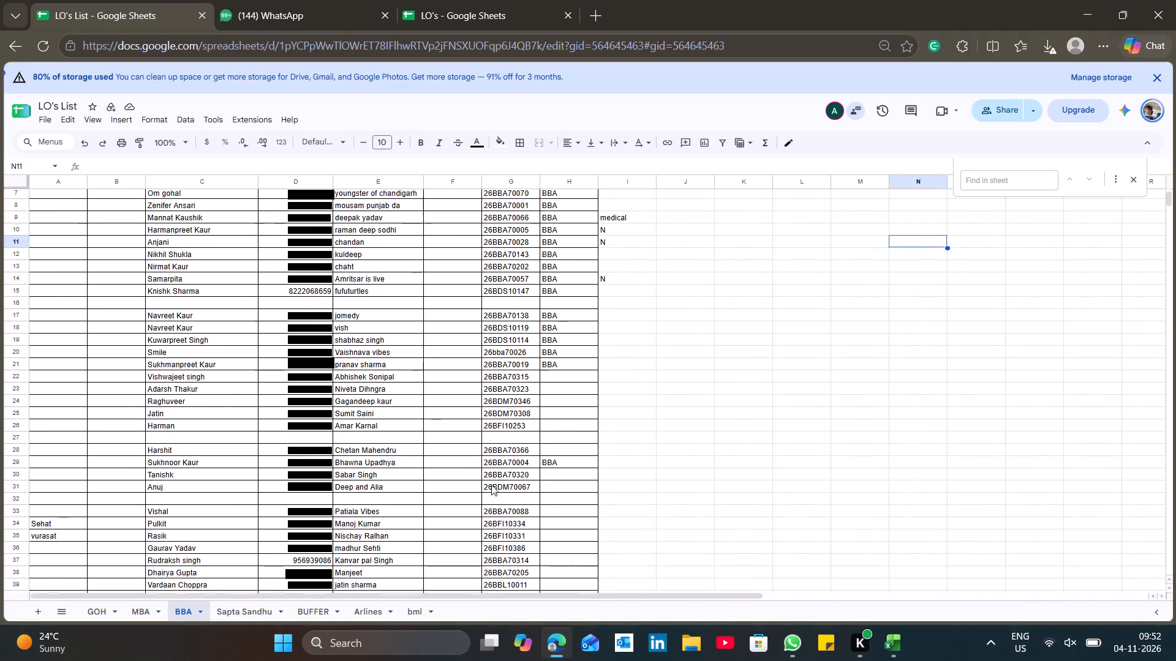
Delete the stray dash from cell C4 in the LOs Name column of the BBA sheet.
scroll(491, 485, "up", 1)
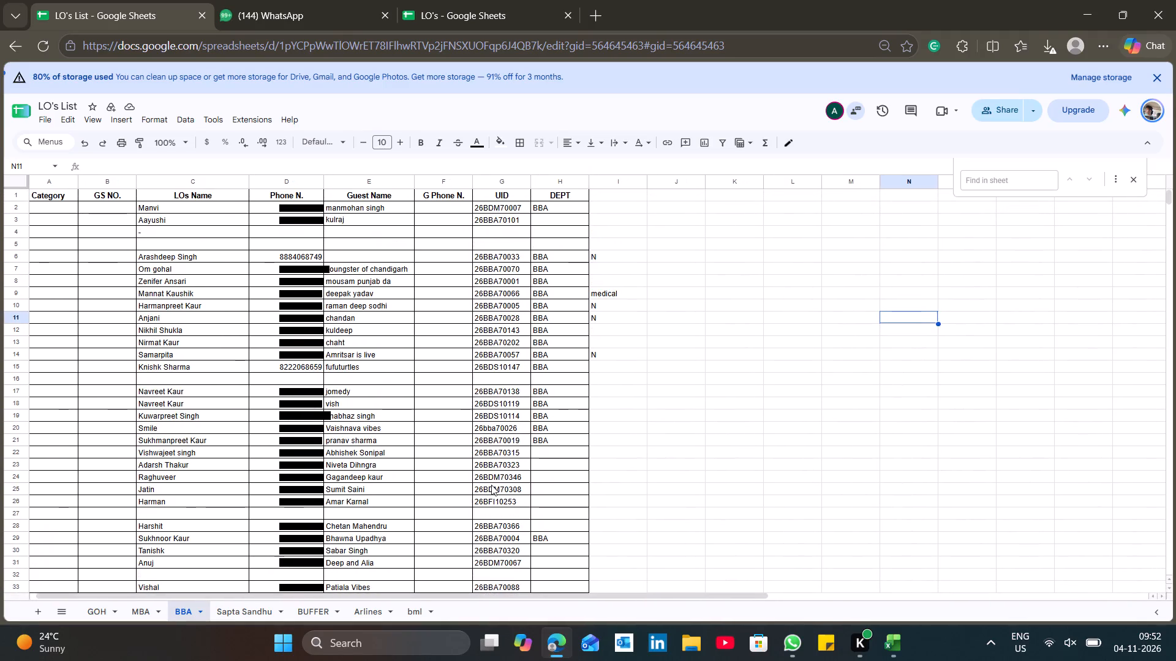
scroll(491, 485, "up", 1)
left_click(152, 232)
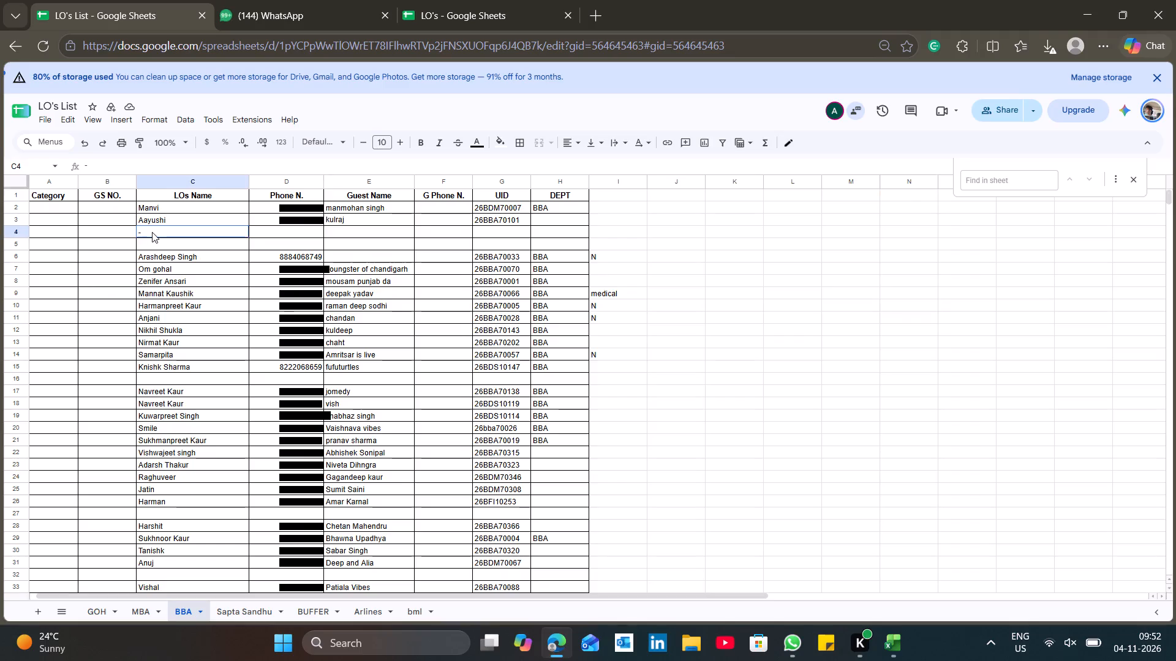
key("BackSpace")
left_click(93, 241)
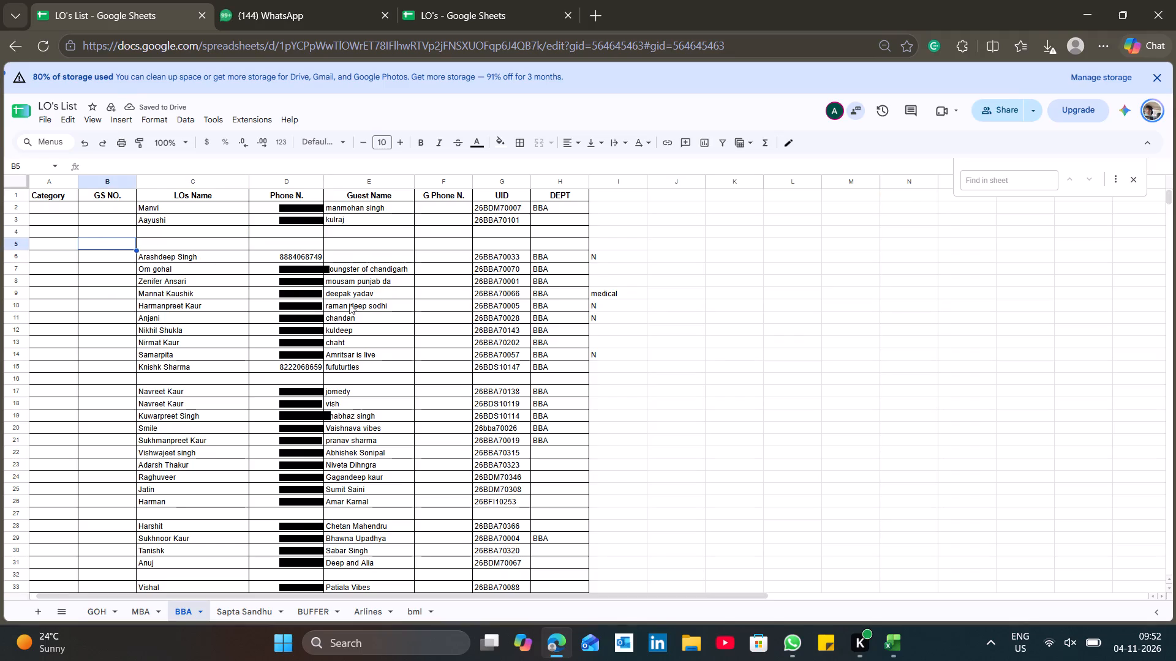
Copy cells A1 to I89 of the MBA sheet in LO's List into the MBA sheet of the LO's spreadsheet, starting at A1.
left_click(141, 608)
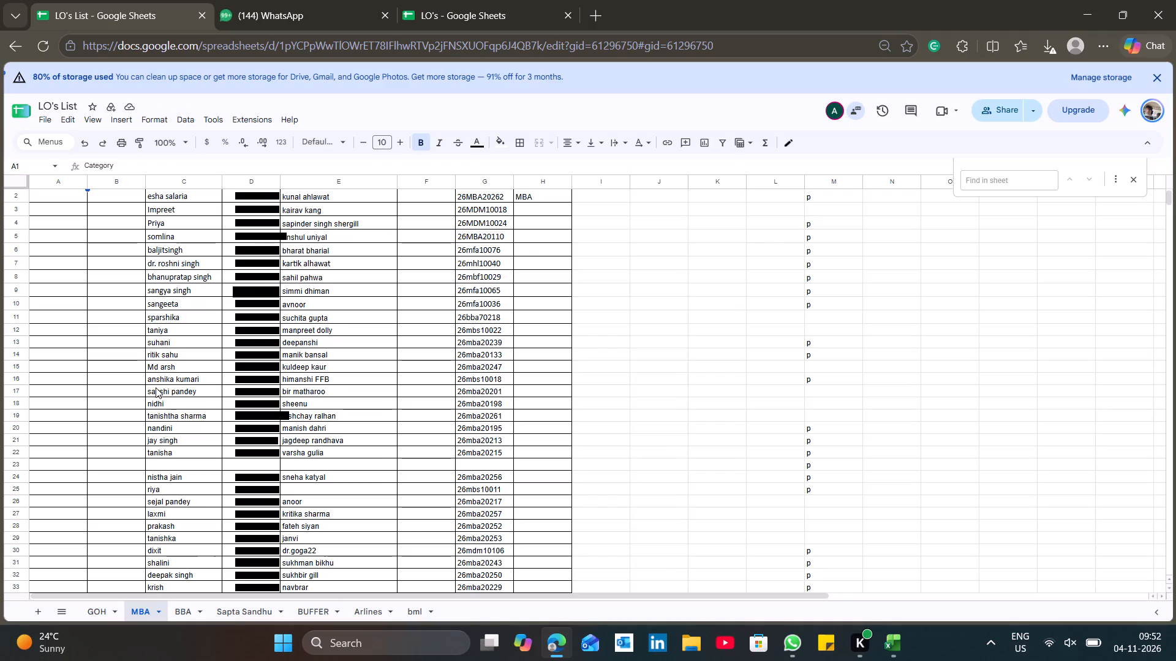
scroll(236, 288, "up", 11)
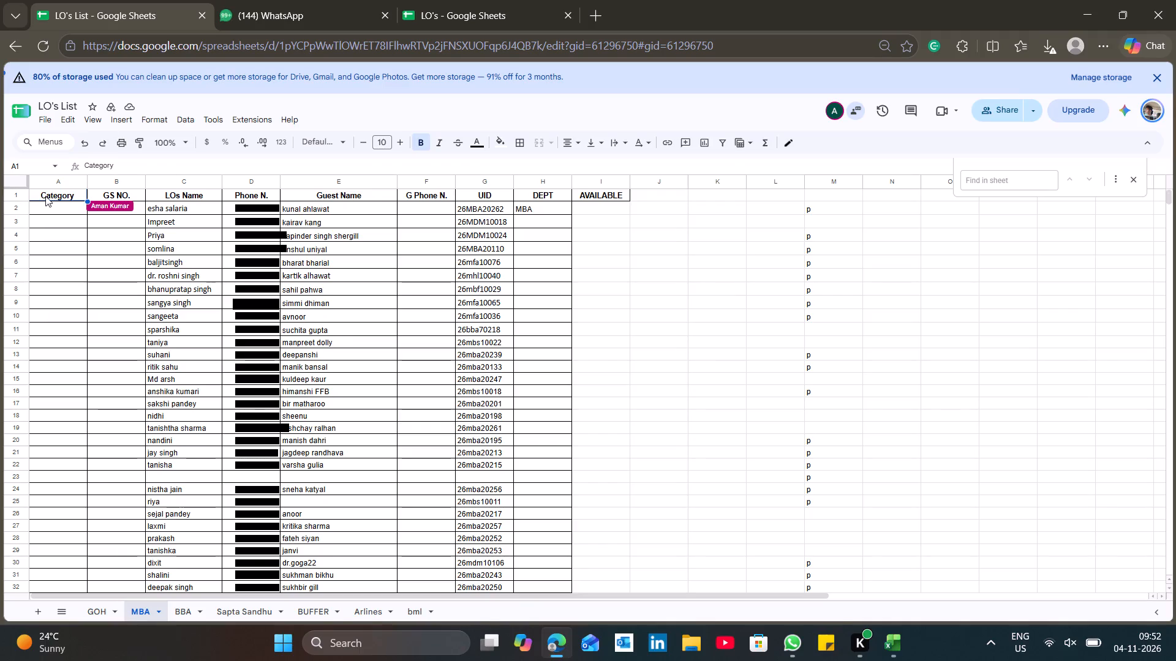
left_click_drag(45, 196, 628, 564)
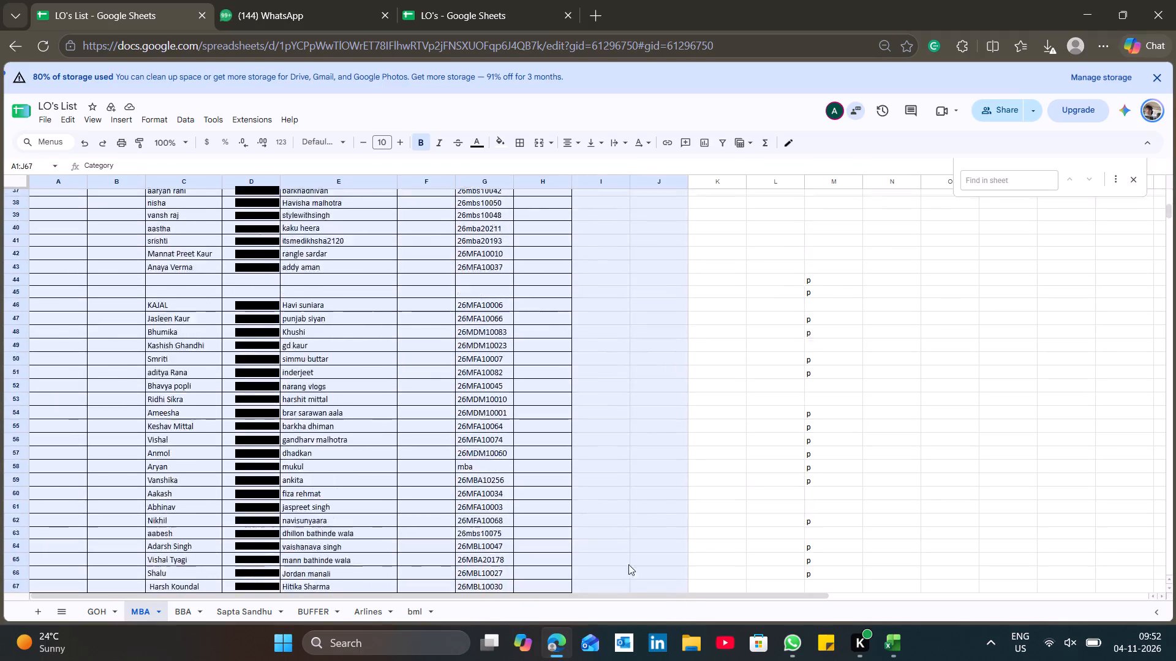
left_click_drag(628, 564, 610, 598)
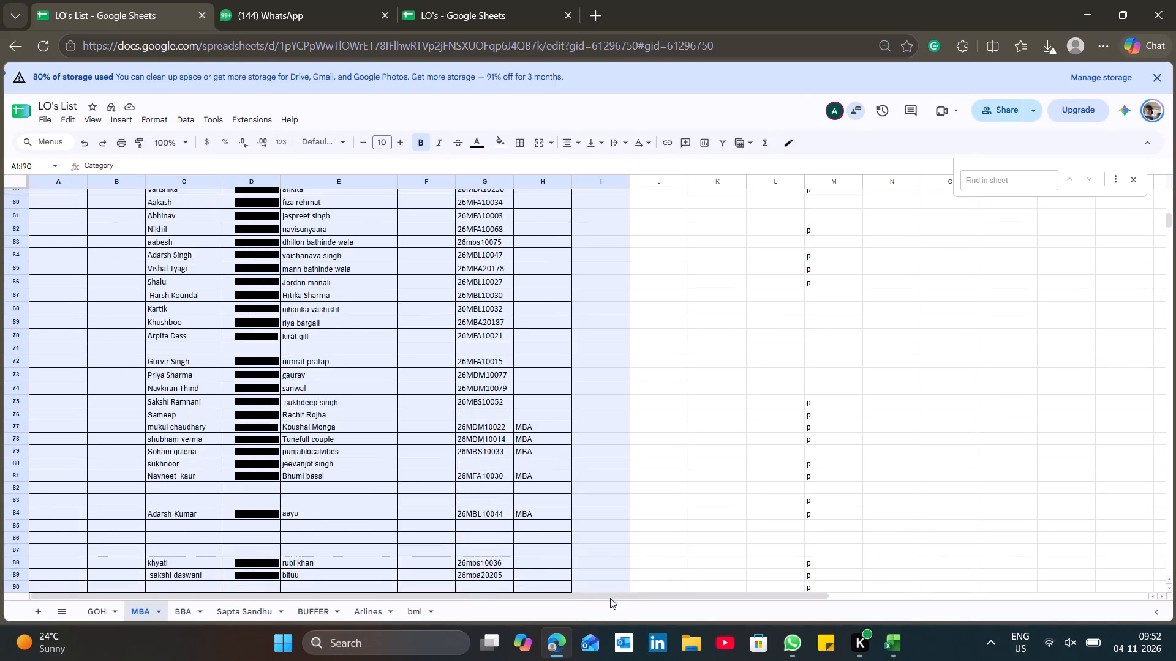
left_click_drag(610, 598, 607, 445)
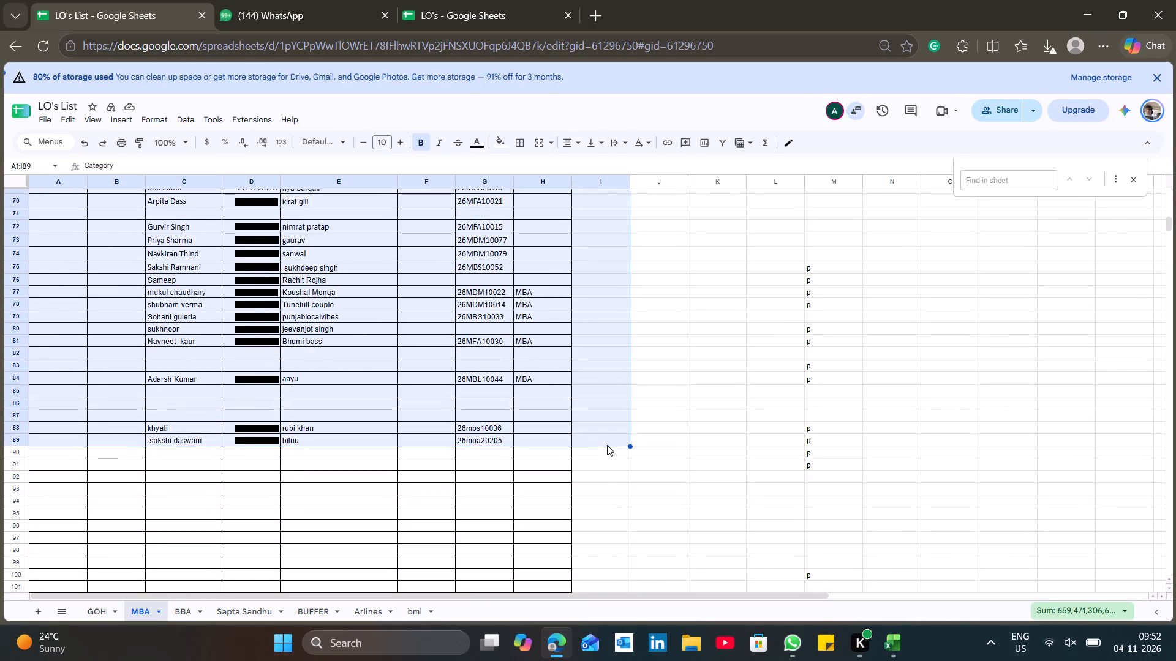
key("ctrl+c")
left_click(497, 0)
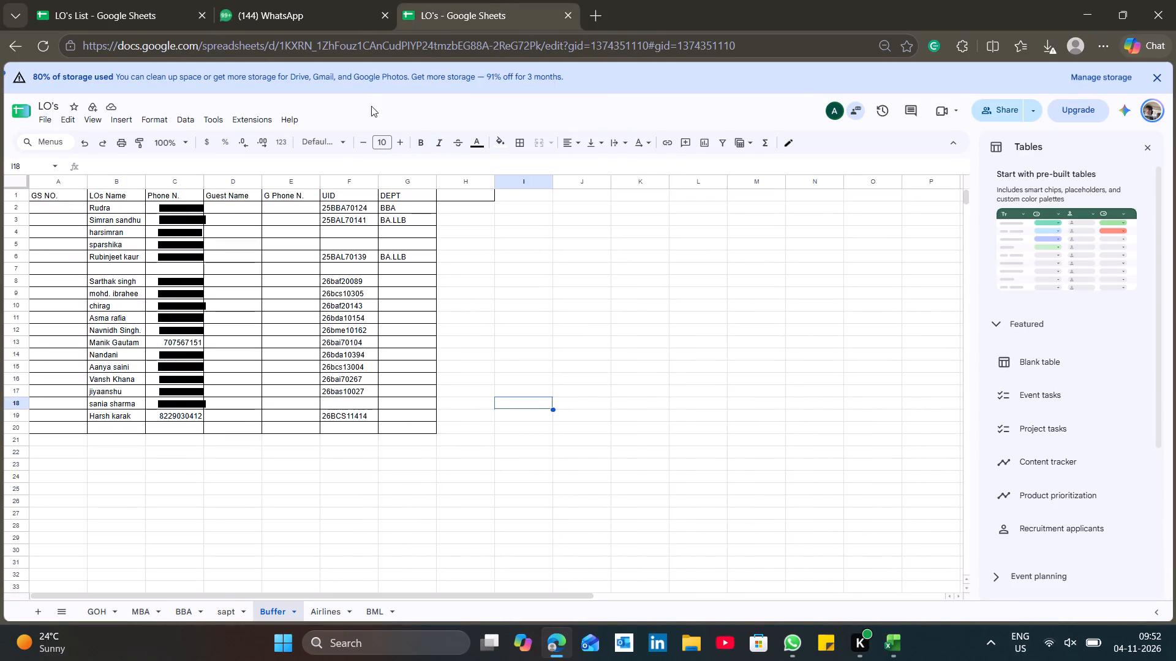
left_click(75, 0)
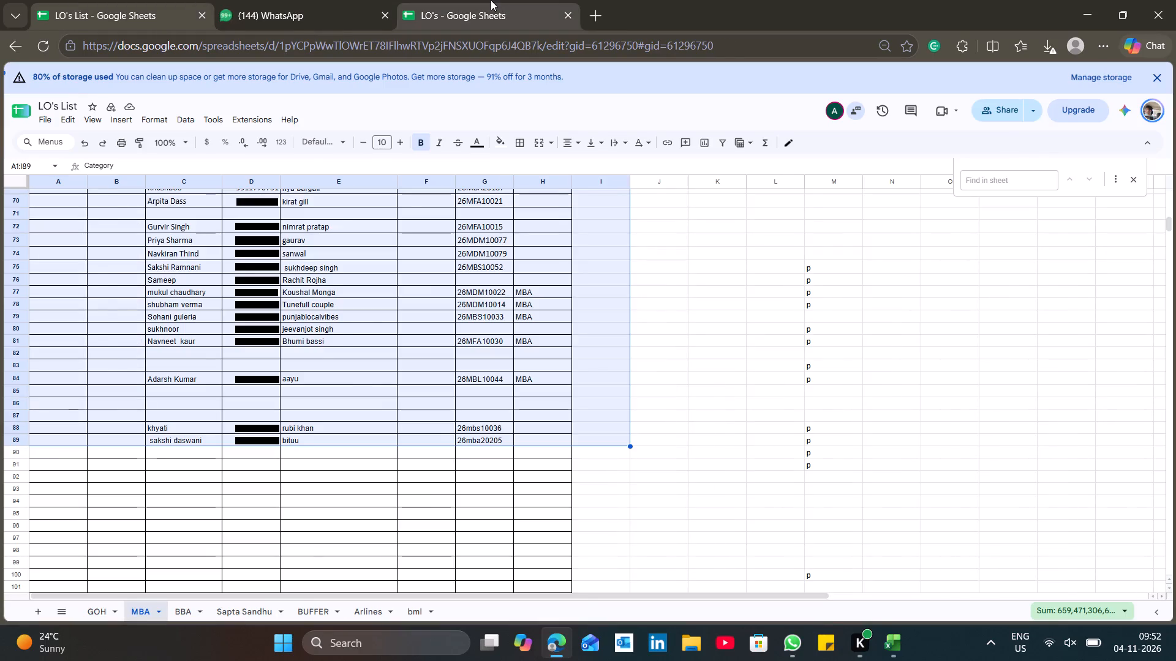
left_click(491, 0)
left_click(143, 609)
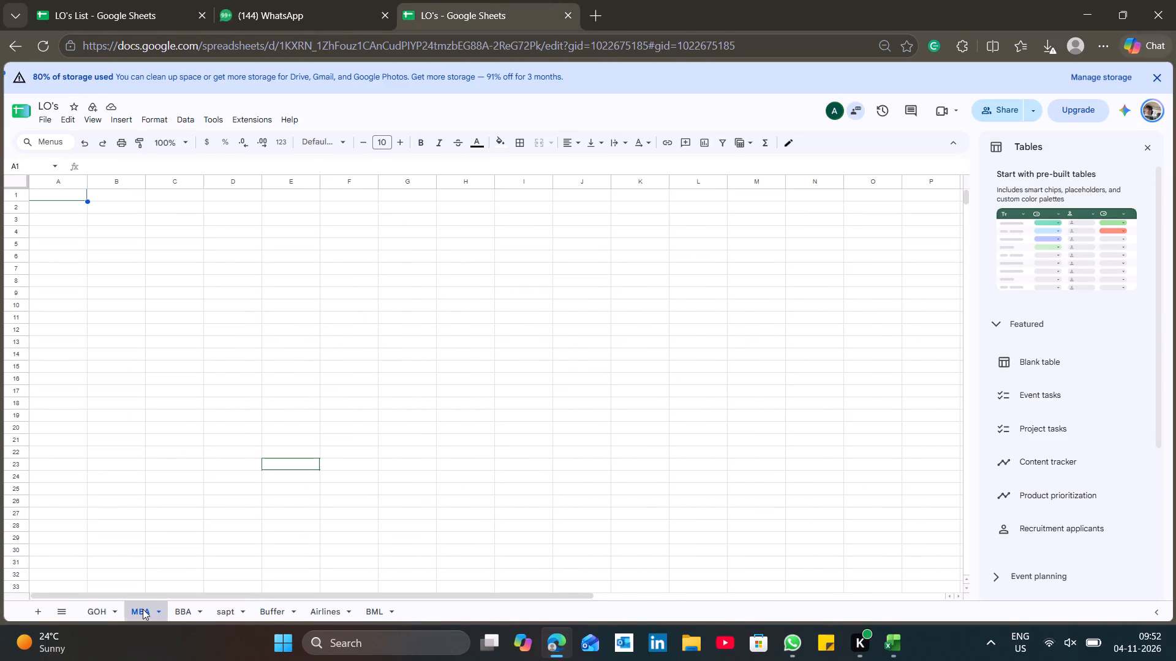
key("ctrl+v")
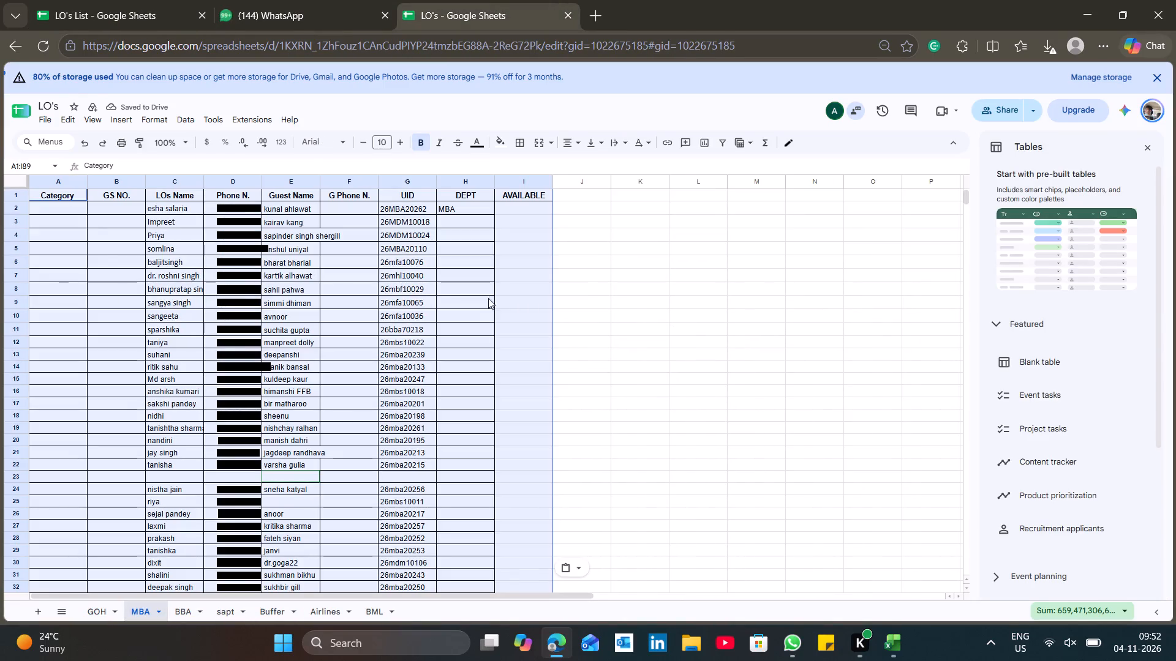
left_click(654, 299)
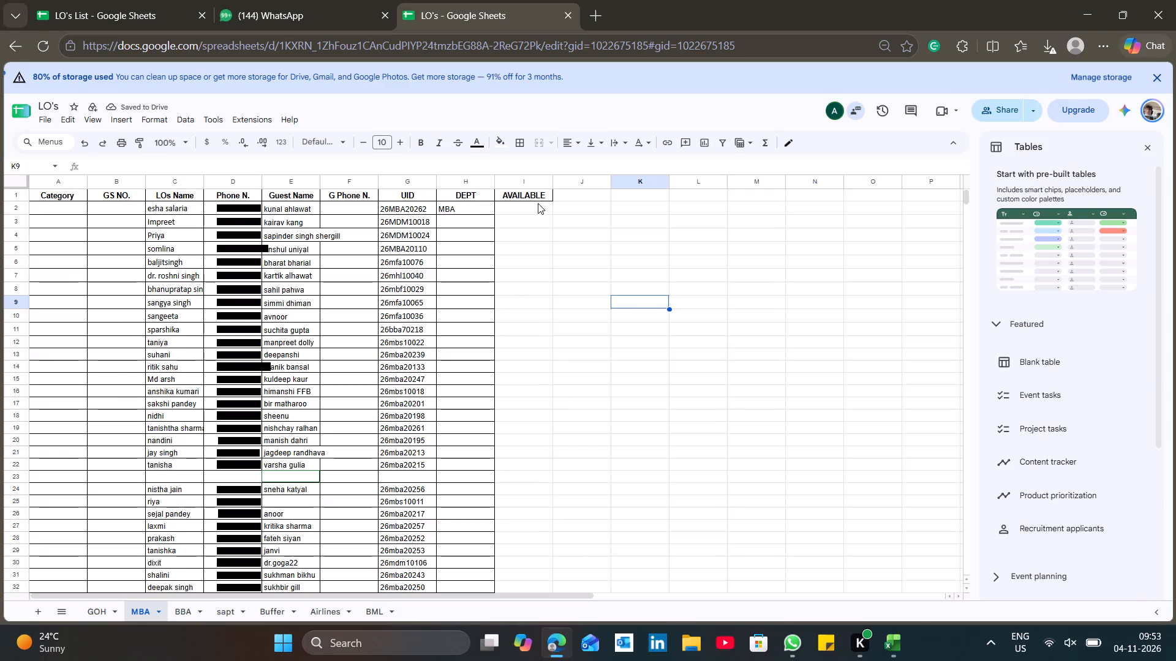
Delete the AVAILABLE heading from cell I1 of the MBA sheet.
left_click(534, 198)
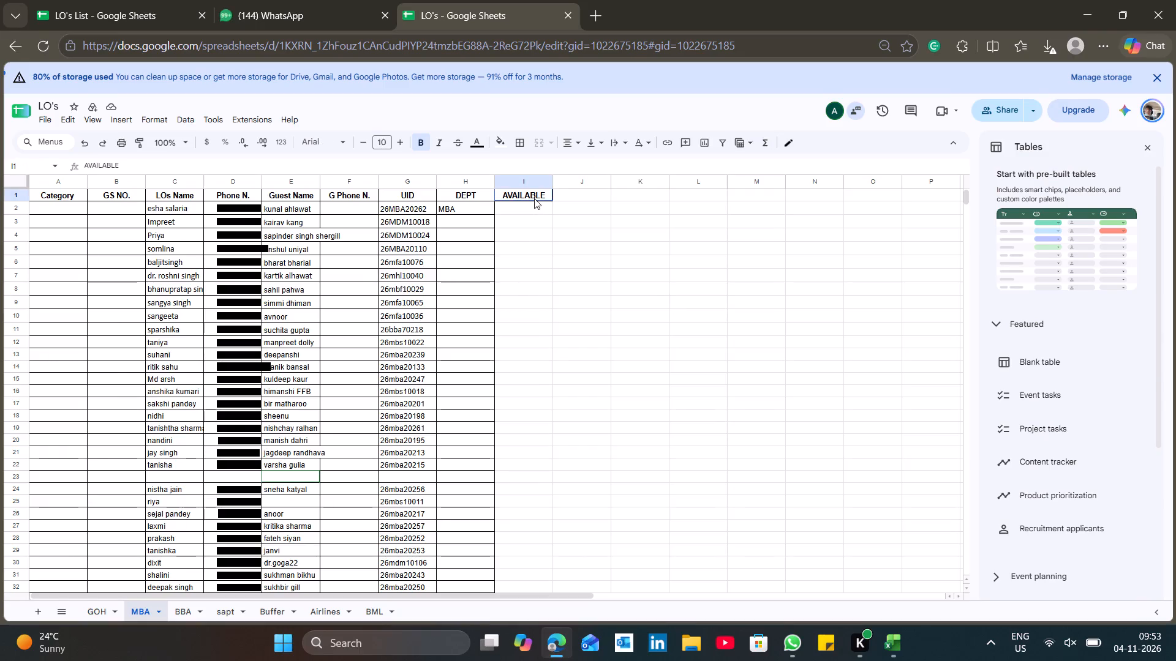
key("BackSpace")
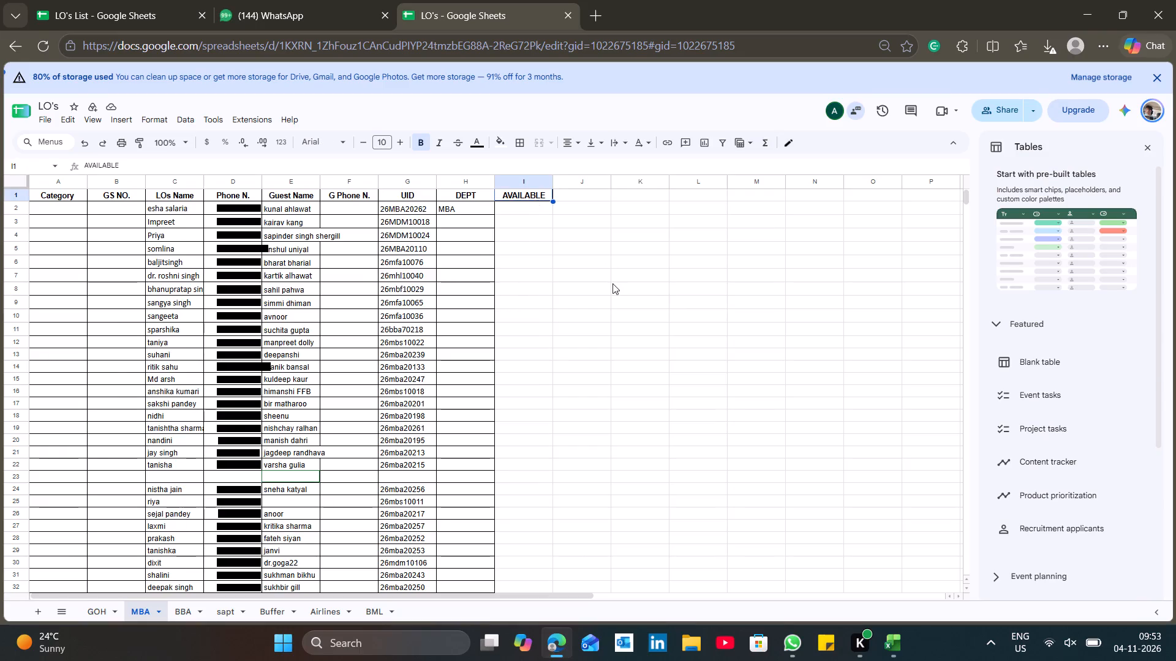
left_click(612, 283)
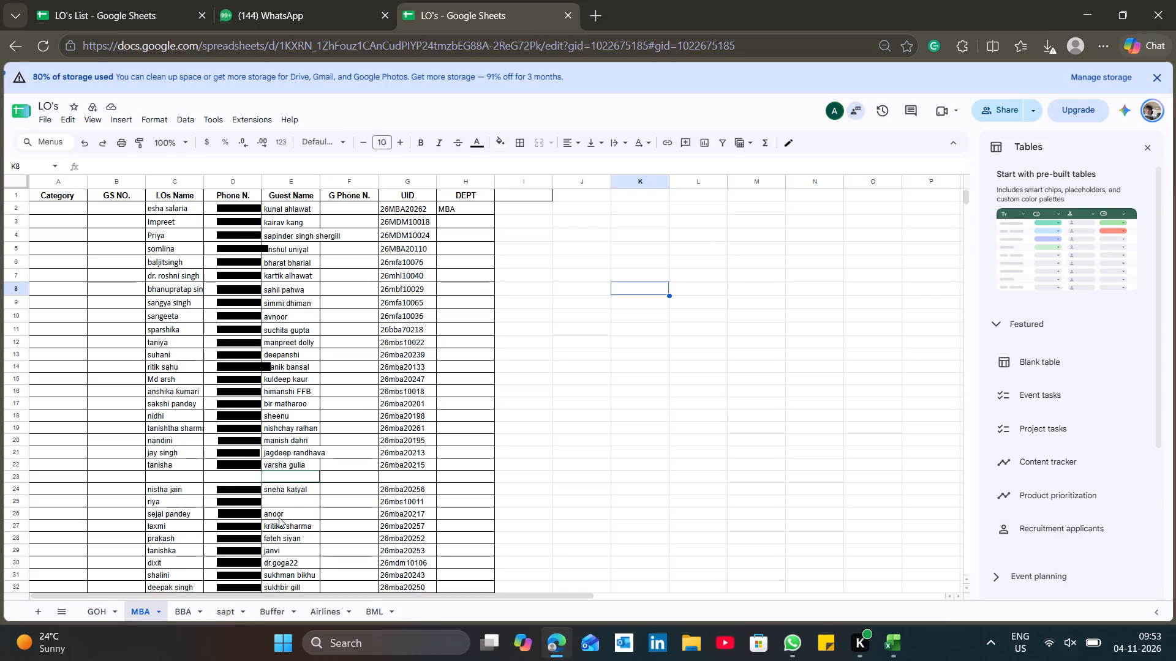
Copy the MBA entries in cells B24 to H43 and clear them from those rows.
scroll(279, 517, "up", 1)
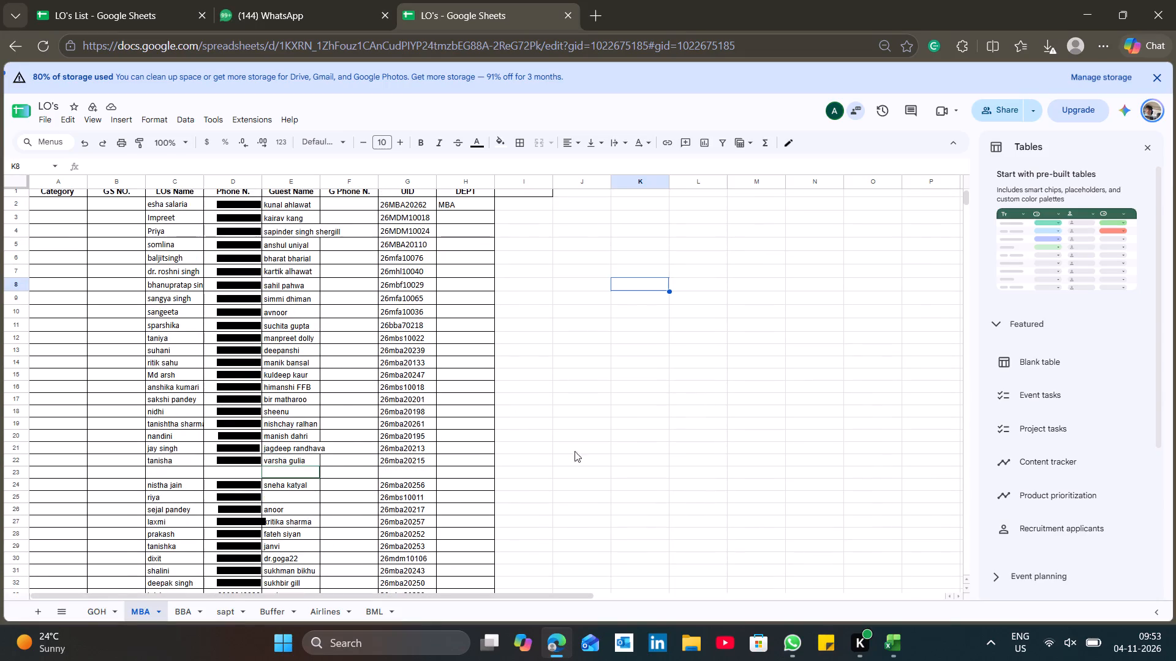
left_click(531, 474)
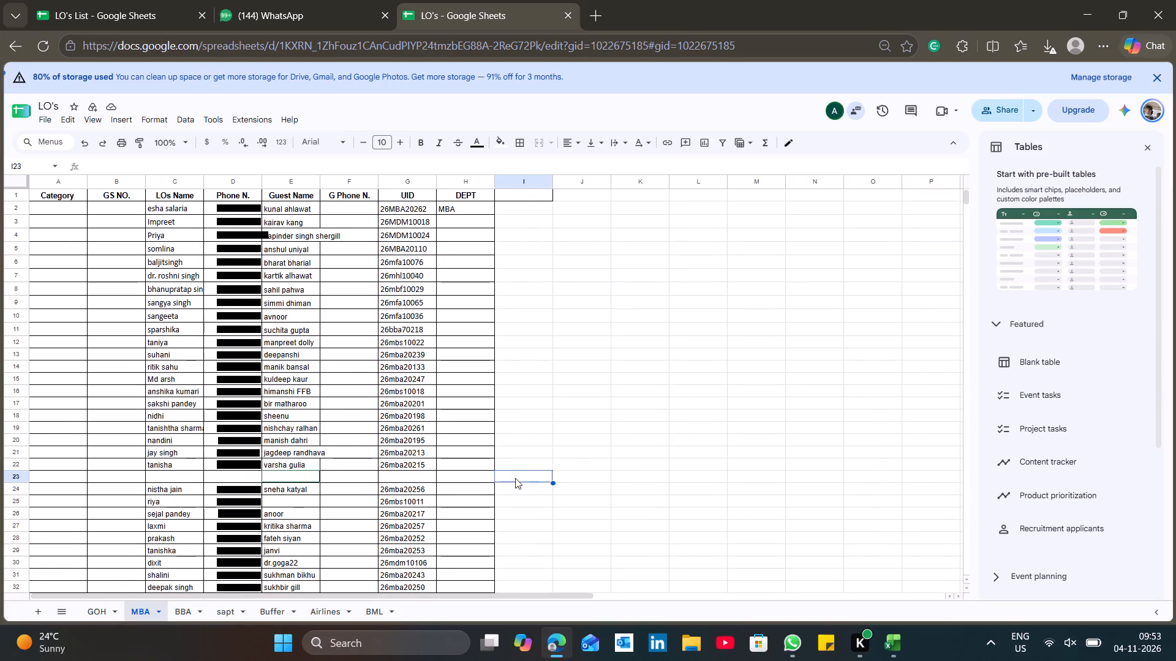
left_click_drag(135, 487, 192, 564)
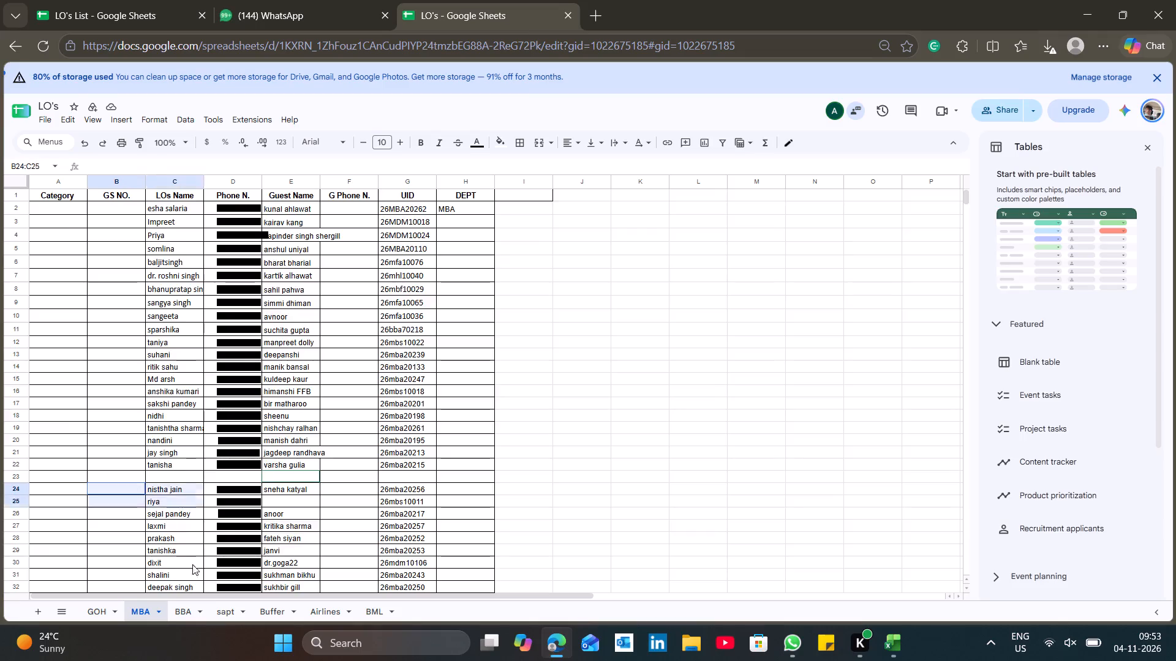
left_click_drag(192, 564, 477, 296)
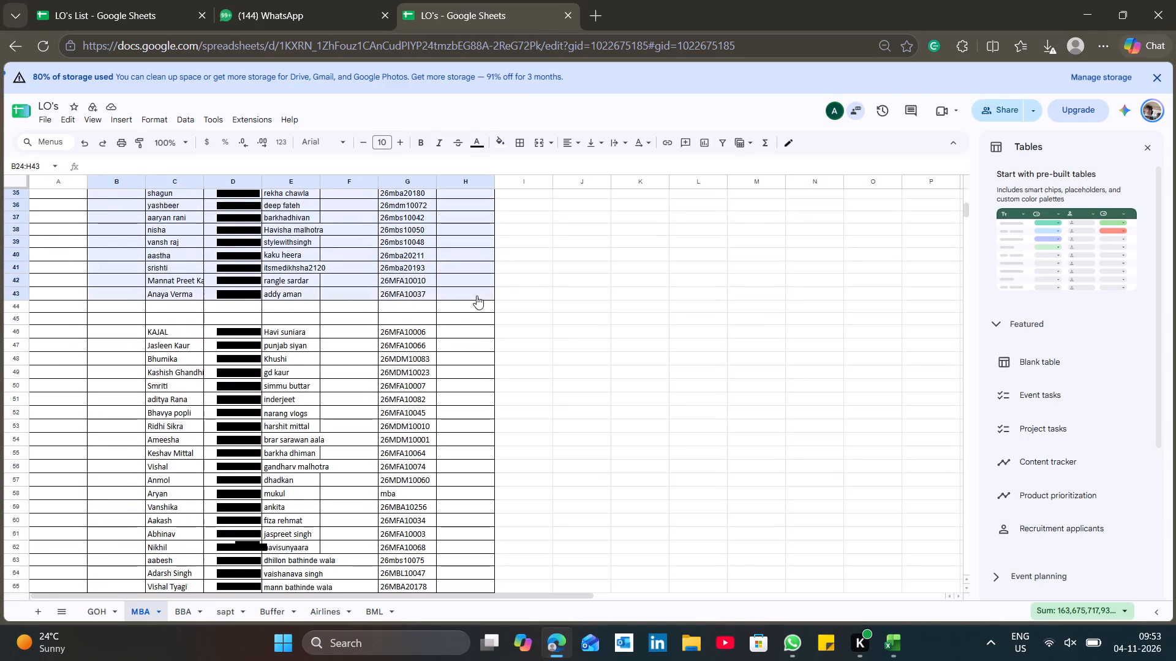
left_click_drag(477, 296, 477, 295)
scroll(477, 295, "up", 3)
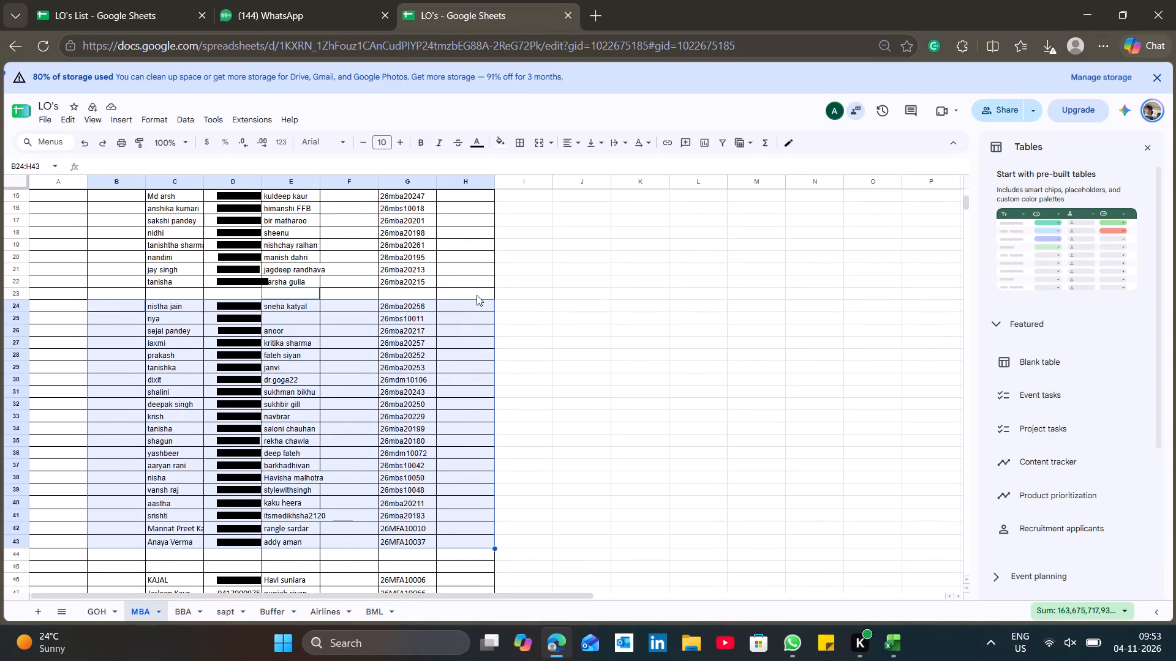
key("ctrl+c")
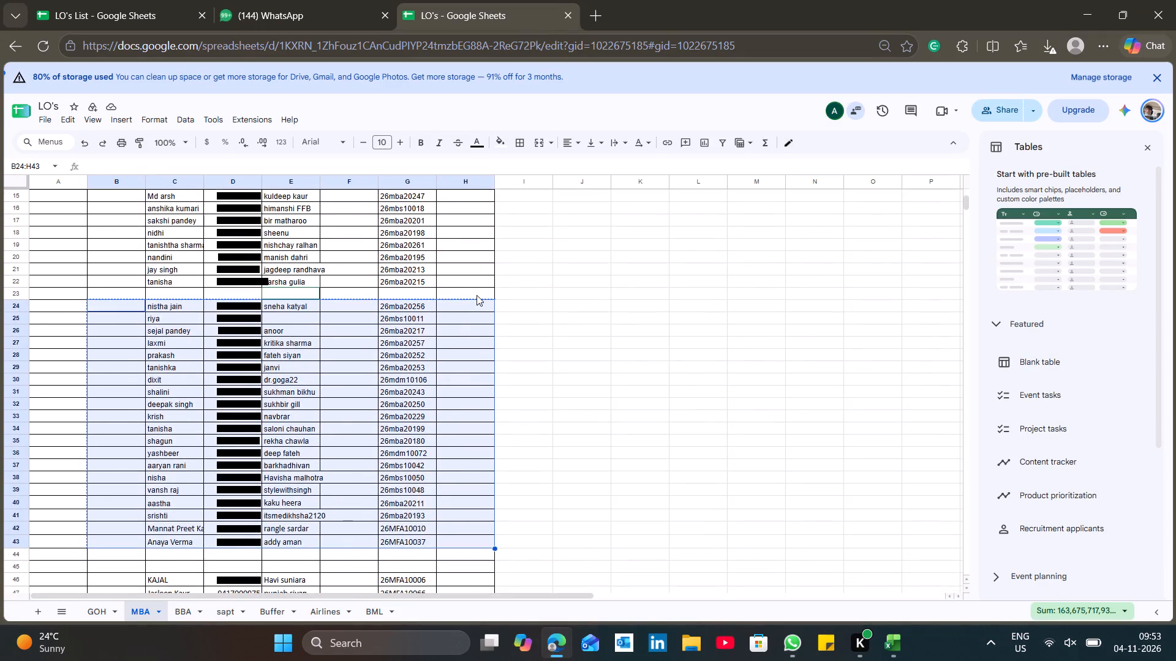
key("BackSpace")
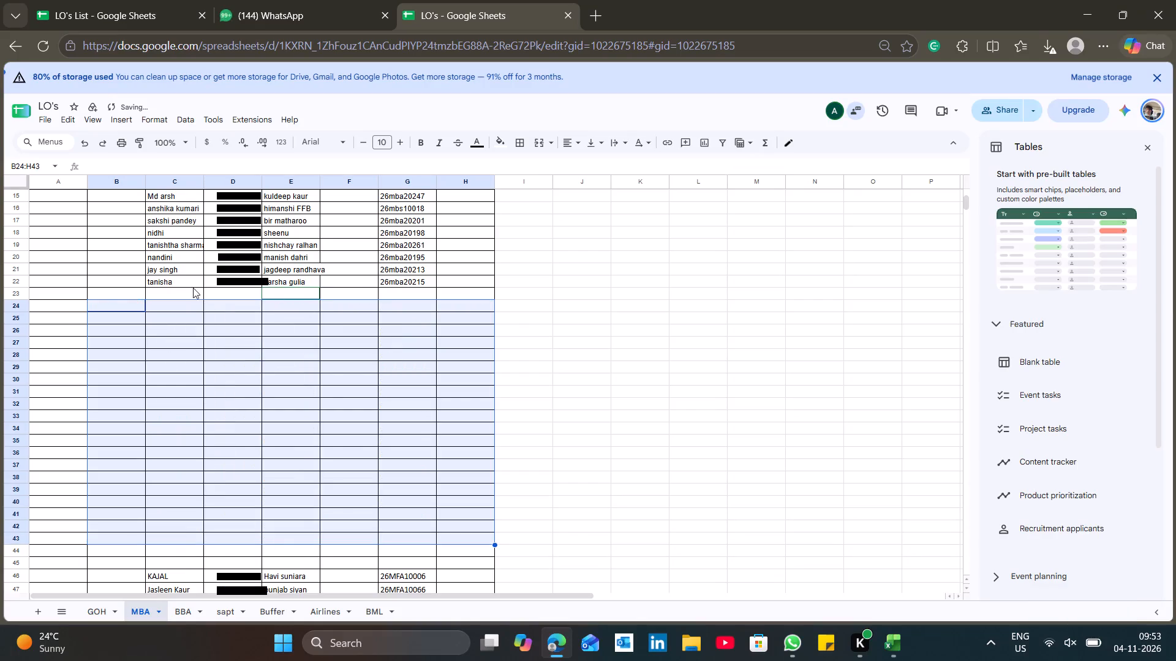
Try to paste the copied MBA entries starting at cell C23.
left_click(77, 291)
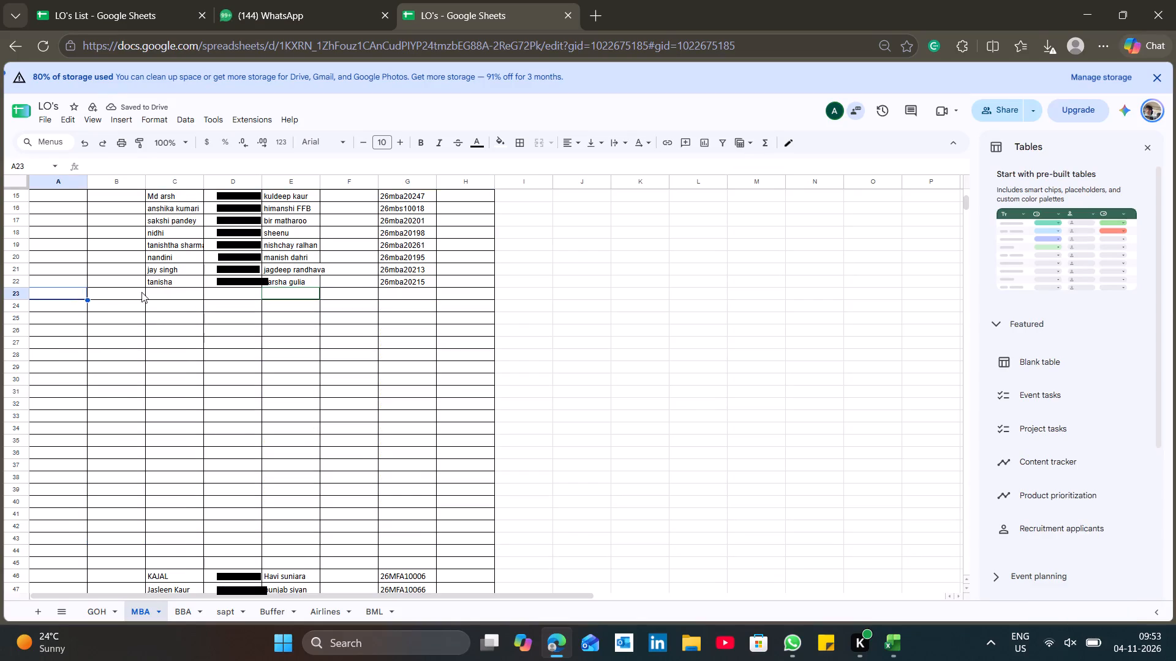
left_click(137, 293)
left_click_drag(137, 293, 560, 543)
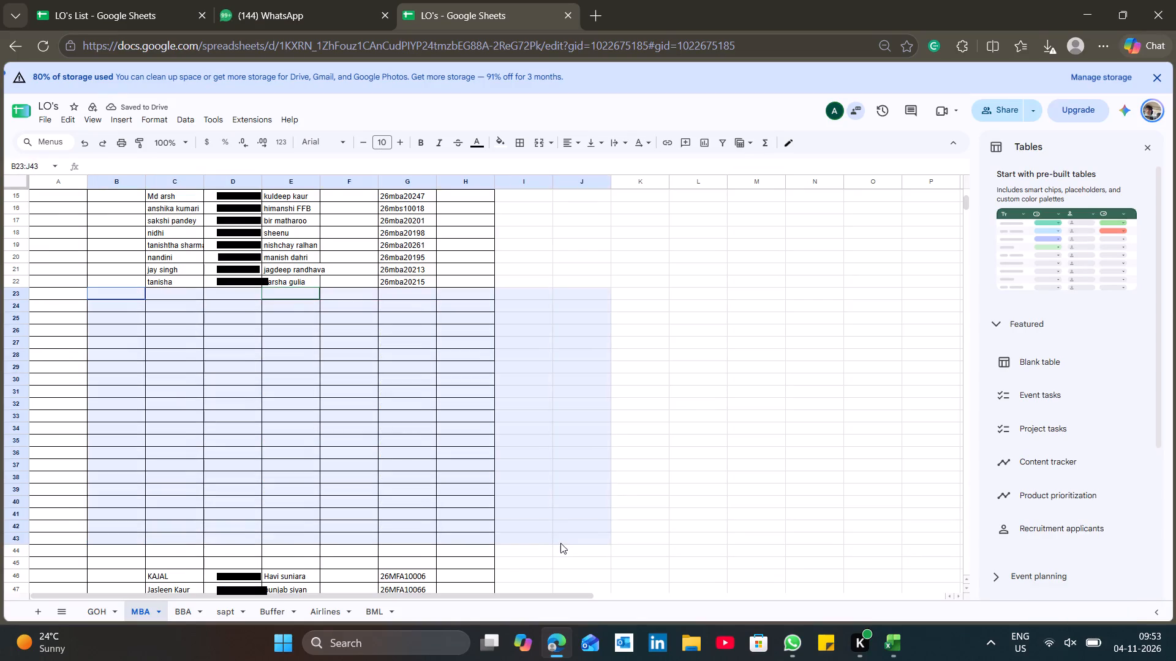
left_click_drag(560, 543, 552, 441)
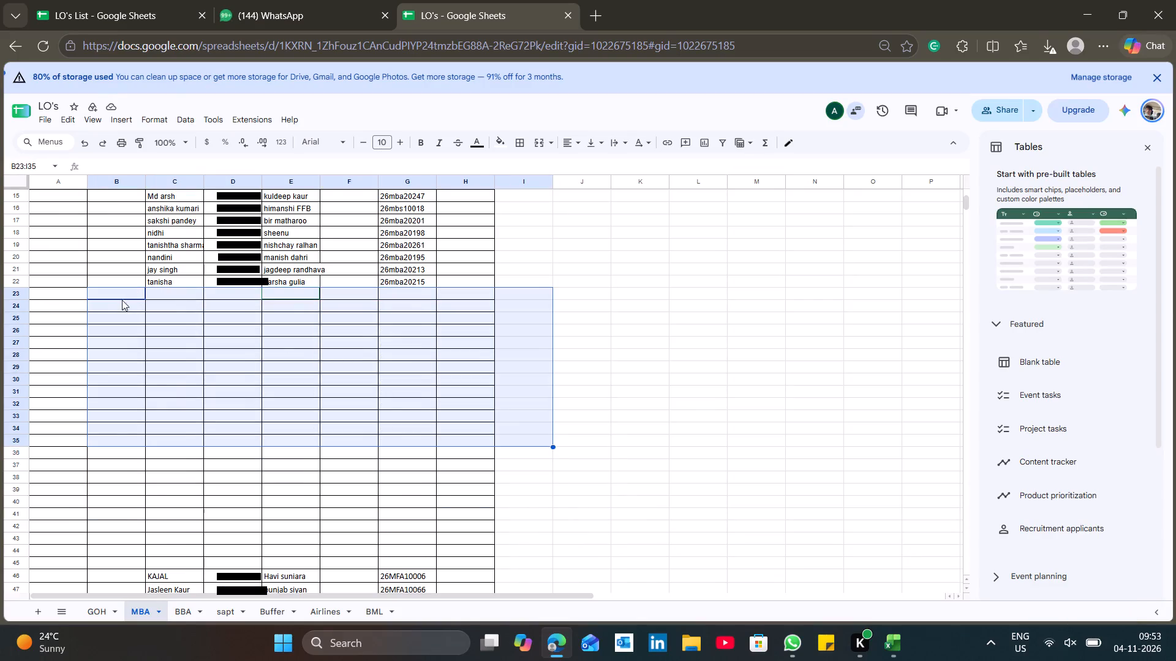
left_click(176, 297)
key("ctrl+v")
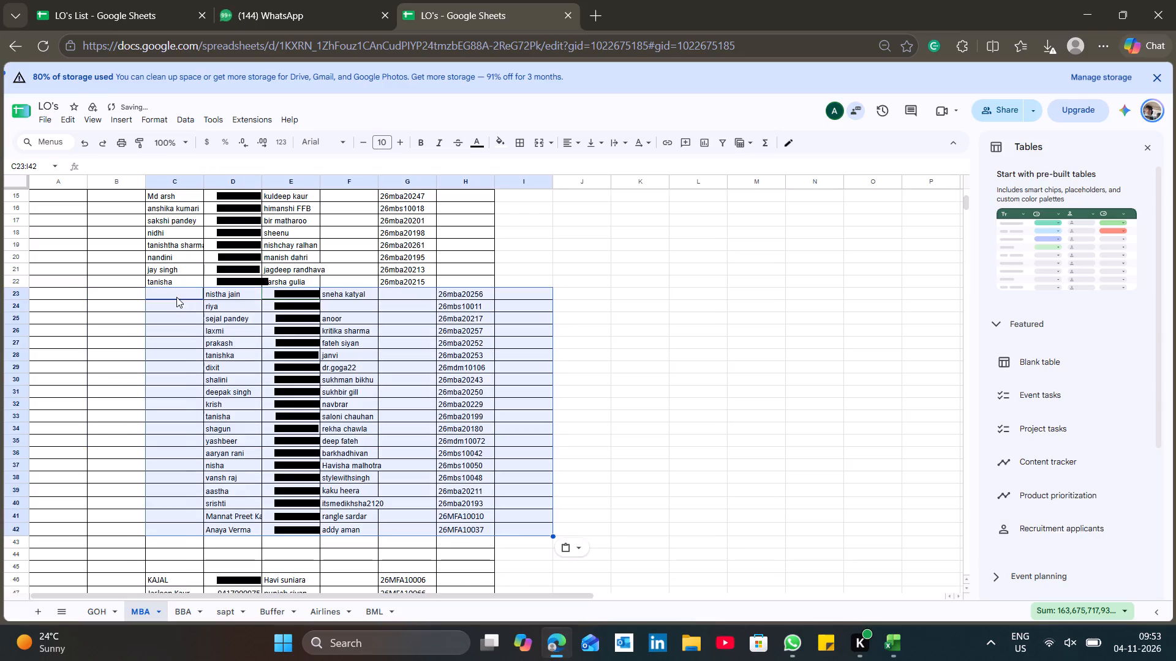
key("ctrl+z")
Paste the copied MBA entries starting at cell B23, directly below the entry in row 22.
left_click(132, 294)
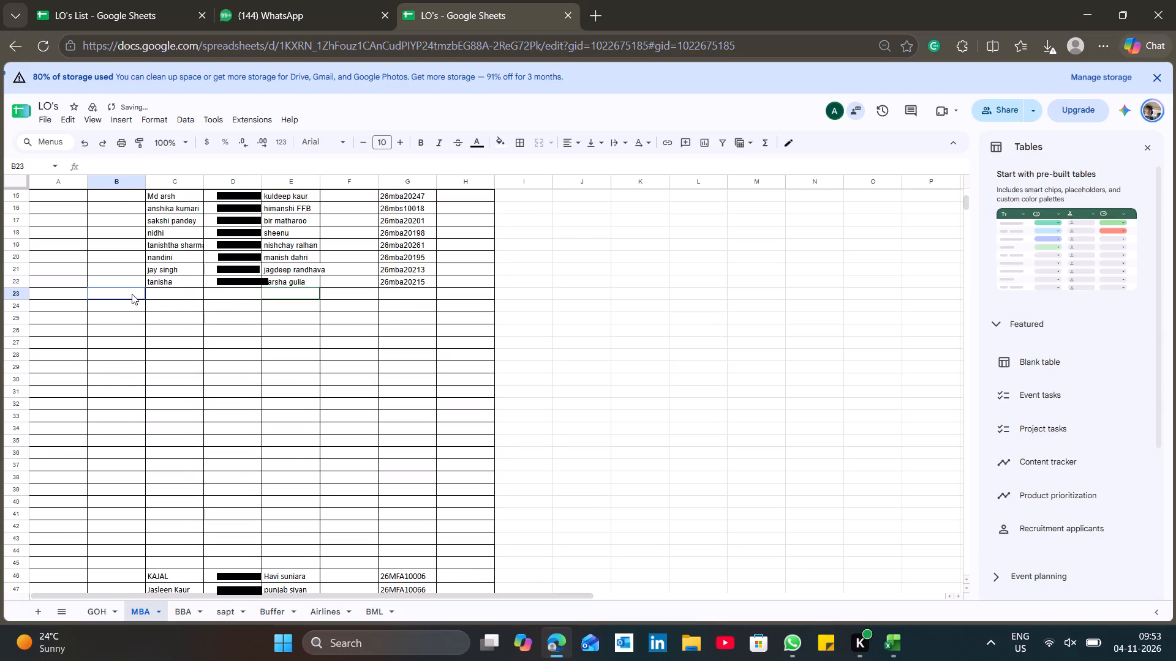
key("ctrl+v")
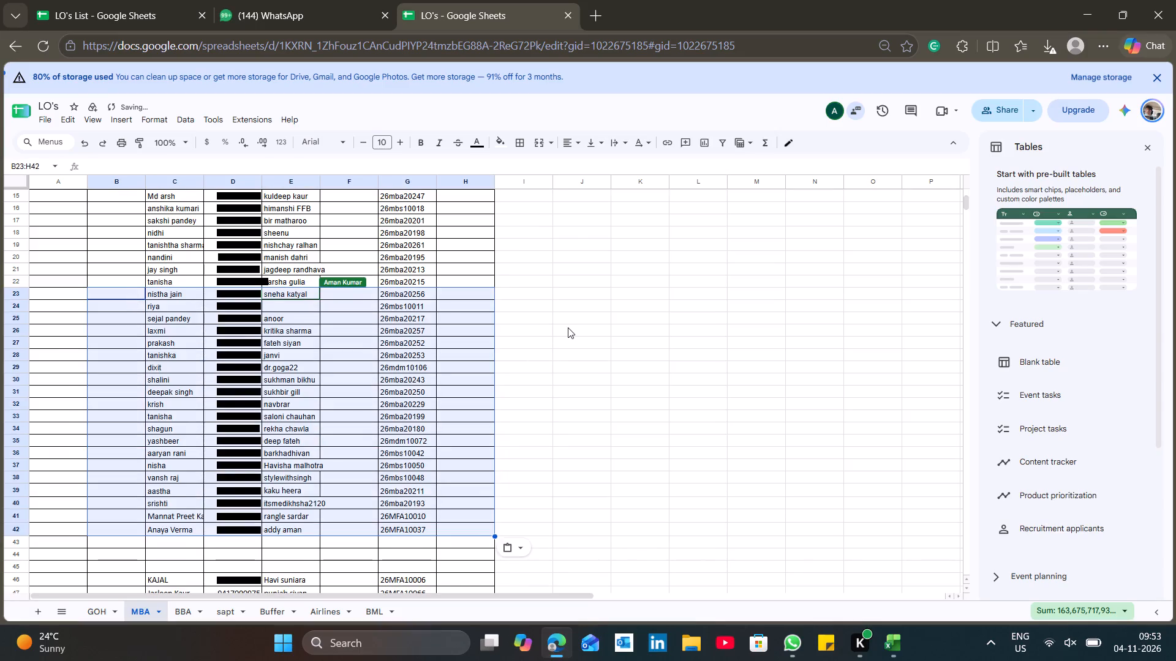
left_click(568, 327)
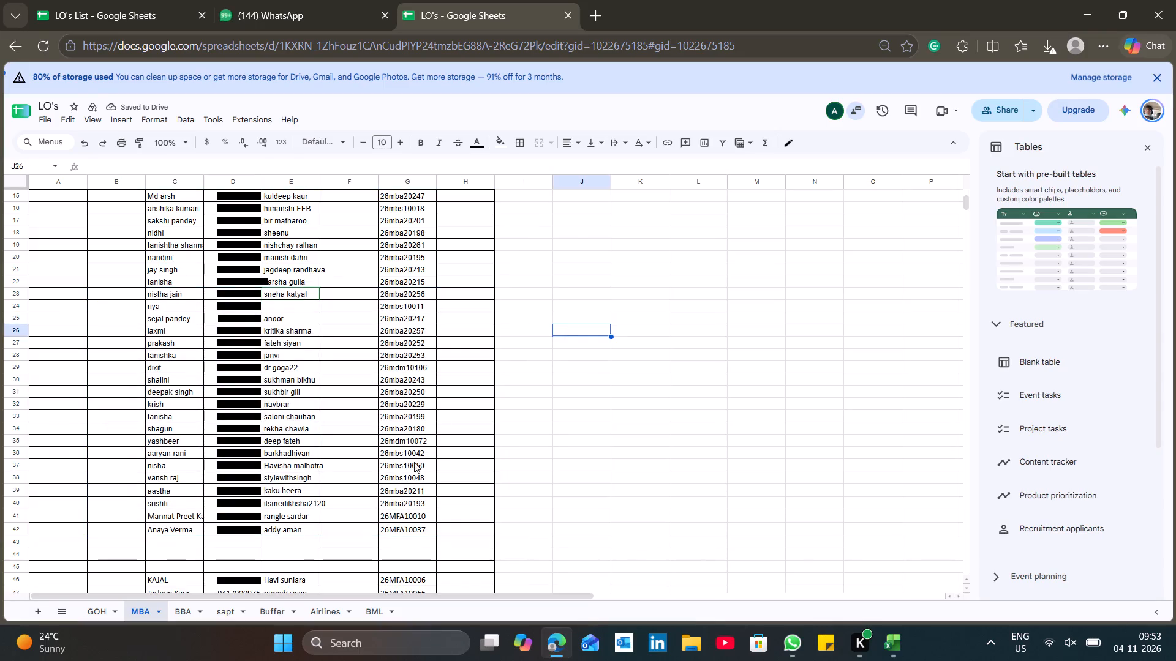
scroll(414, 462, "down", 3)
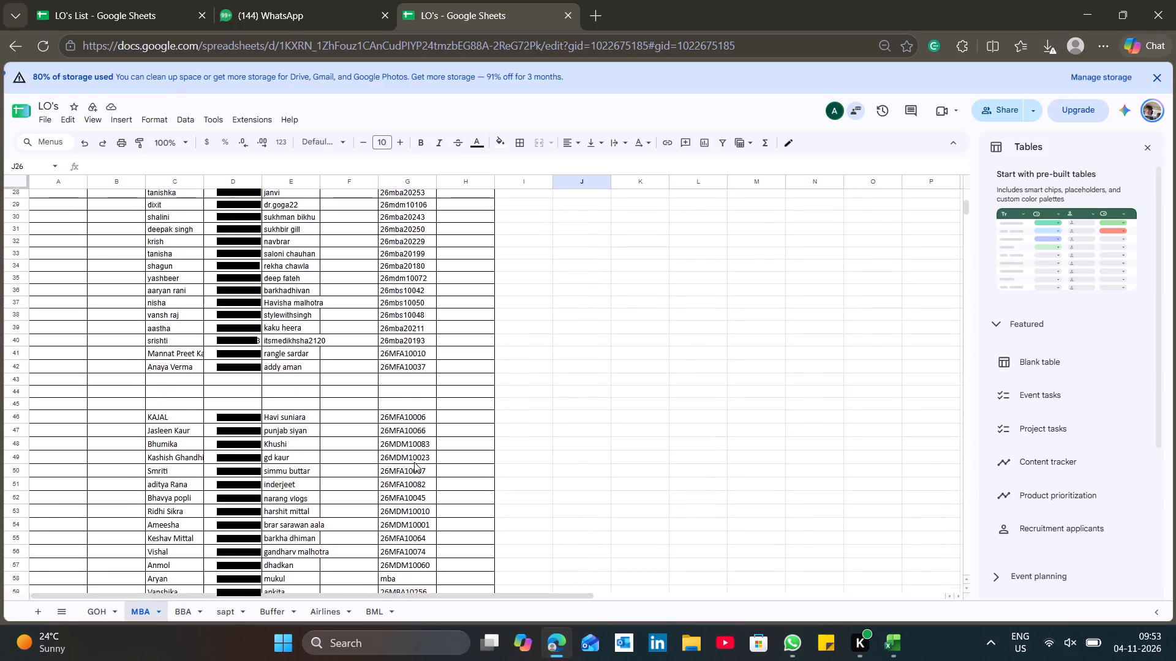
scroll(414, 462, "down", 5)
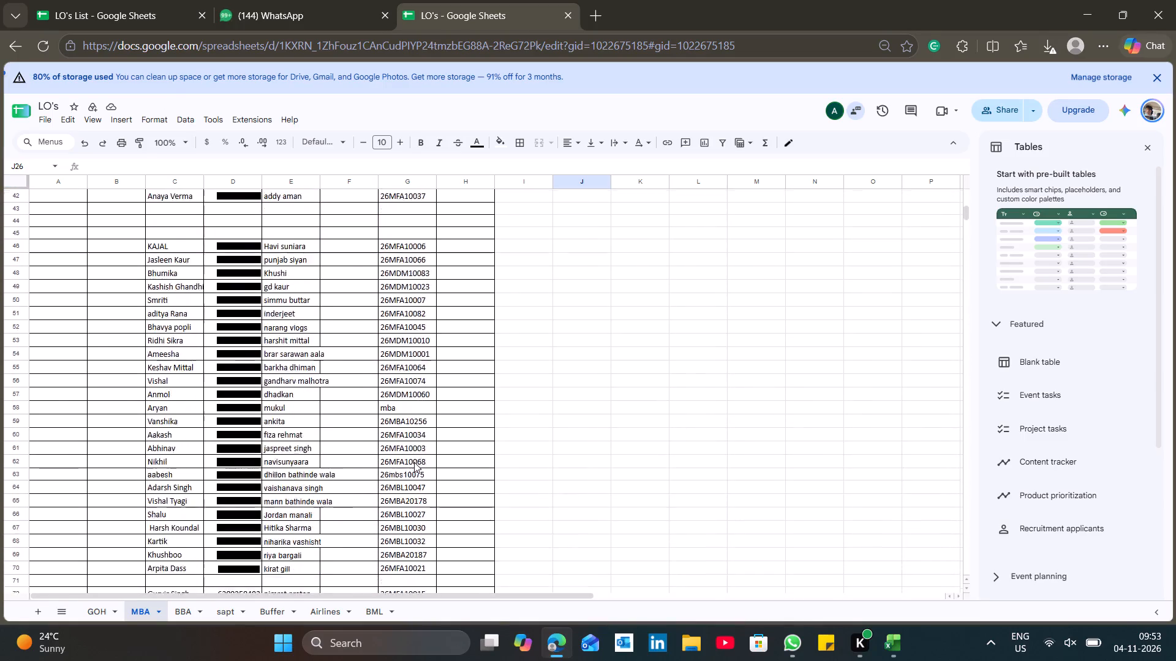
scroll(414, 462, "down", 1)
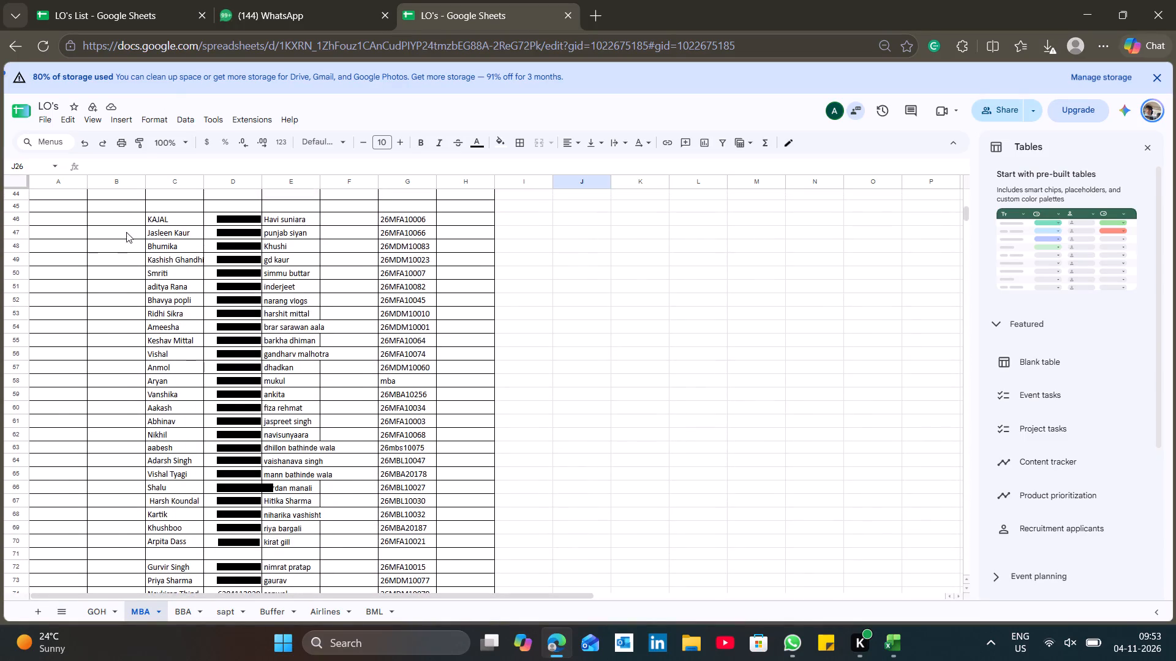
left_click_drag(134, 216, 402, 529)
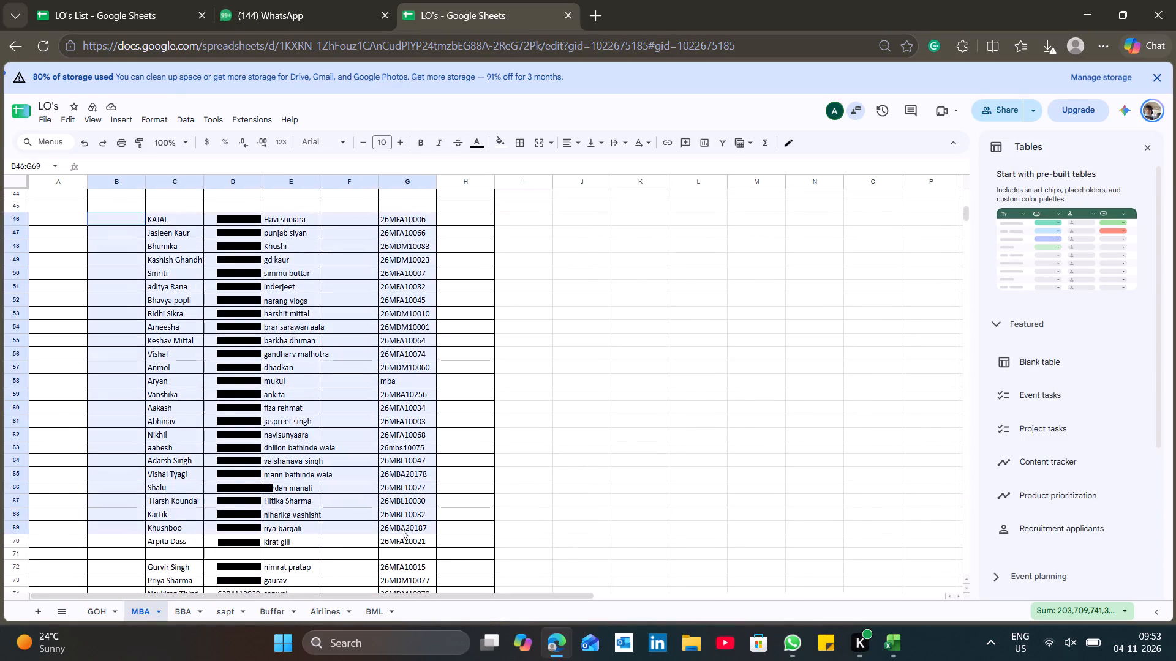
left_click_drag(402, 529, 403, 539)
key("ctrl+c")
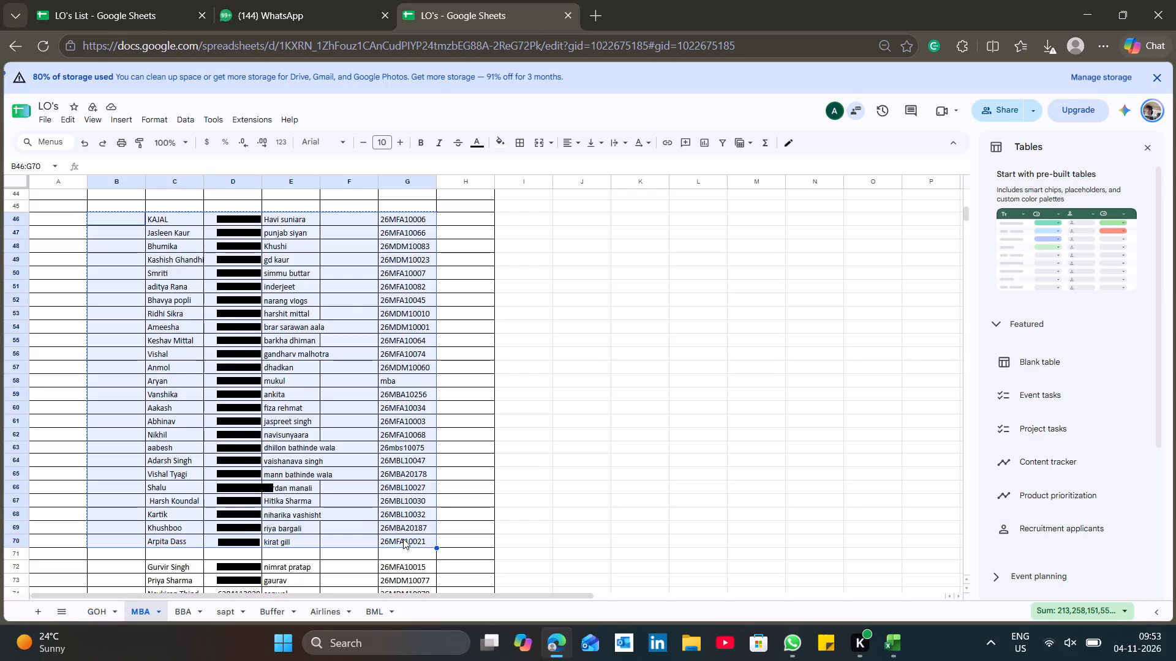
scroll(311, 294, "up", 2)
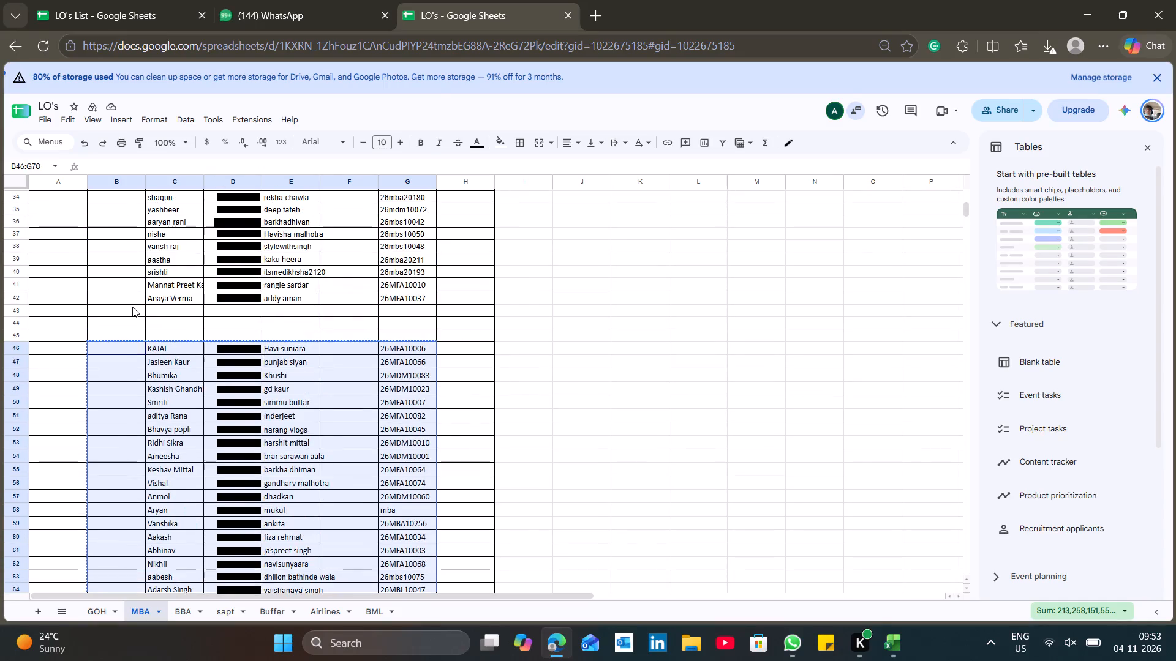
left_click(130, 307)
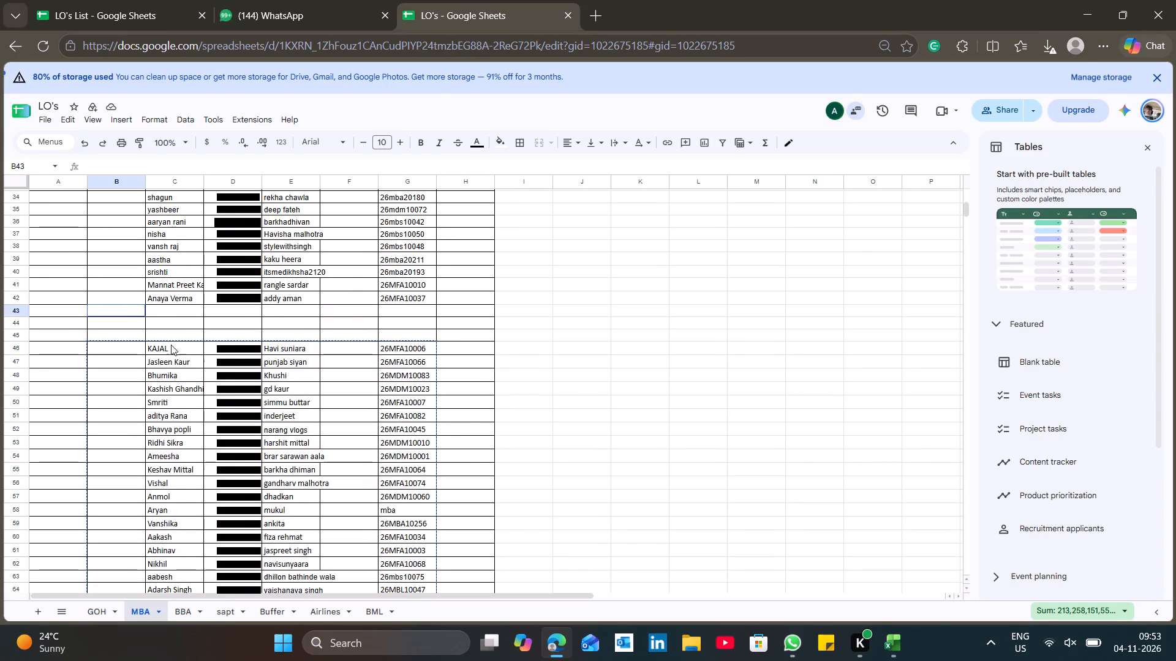
Copy the MBA entries in cells B46 to H70, clear them there, and paste them starting at cell B43, directly below row 42.
left_click(111, 343)
left_click_drag(115, 348, 452, 640)
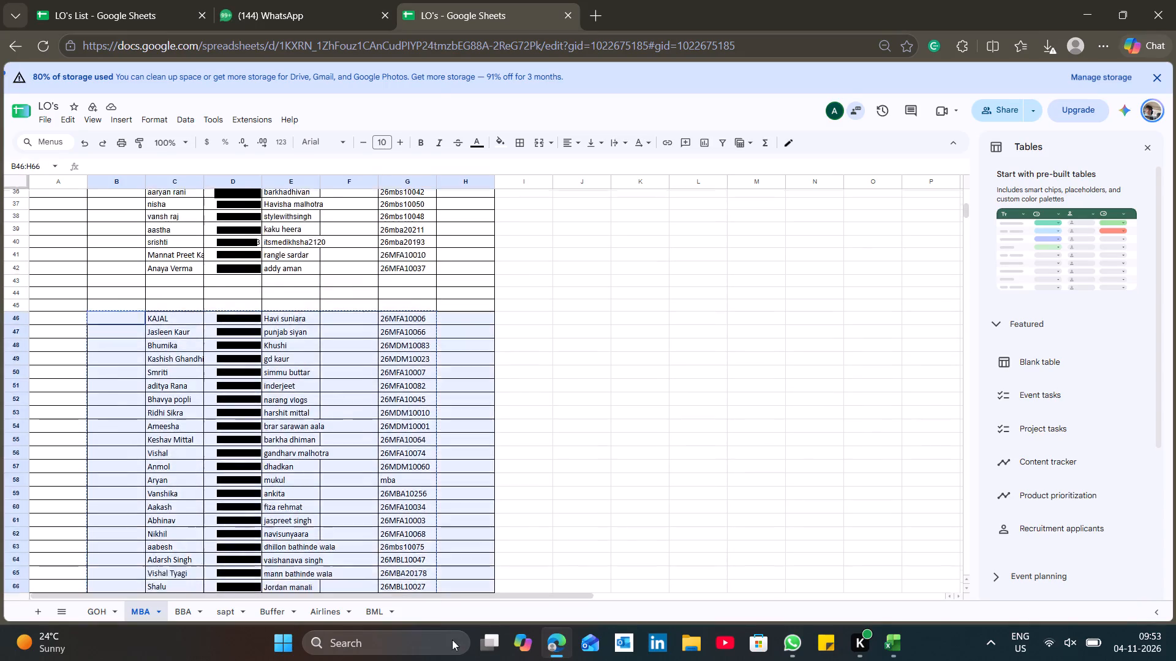
left_click_drag(452, 640, 460, 428)
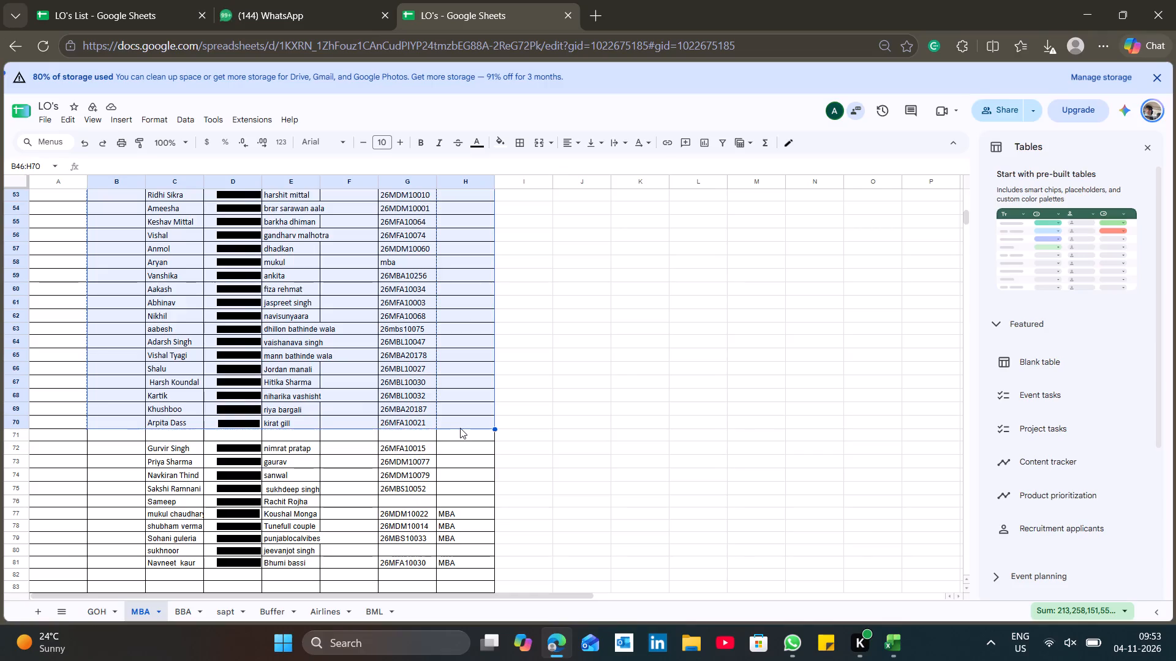
key("ctrl+c")
key("BackSpace")
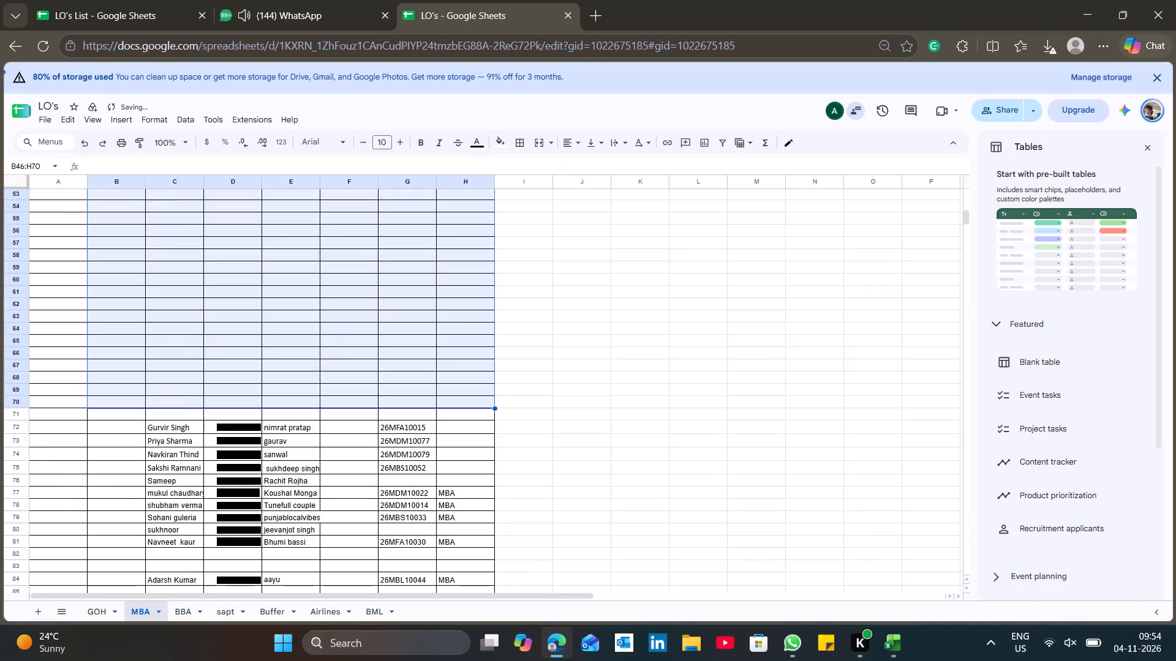
scroll(460, 428, "up", 3)
left_click(113, 304)
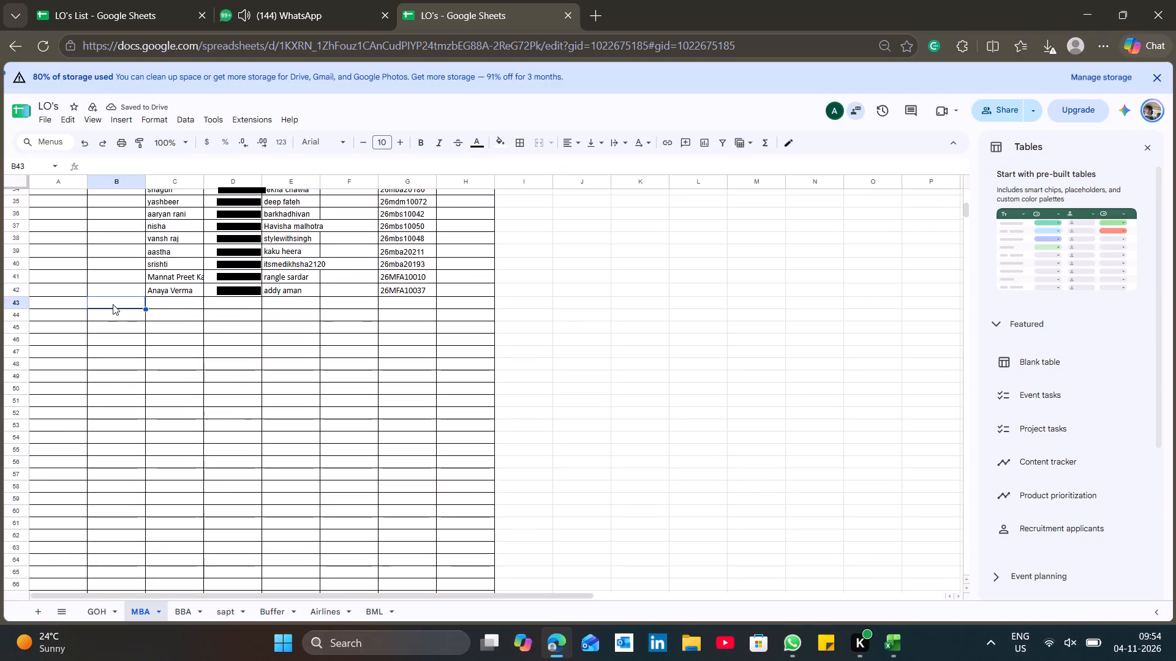
left_click(113, 304)
key("ctrl+v")
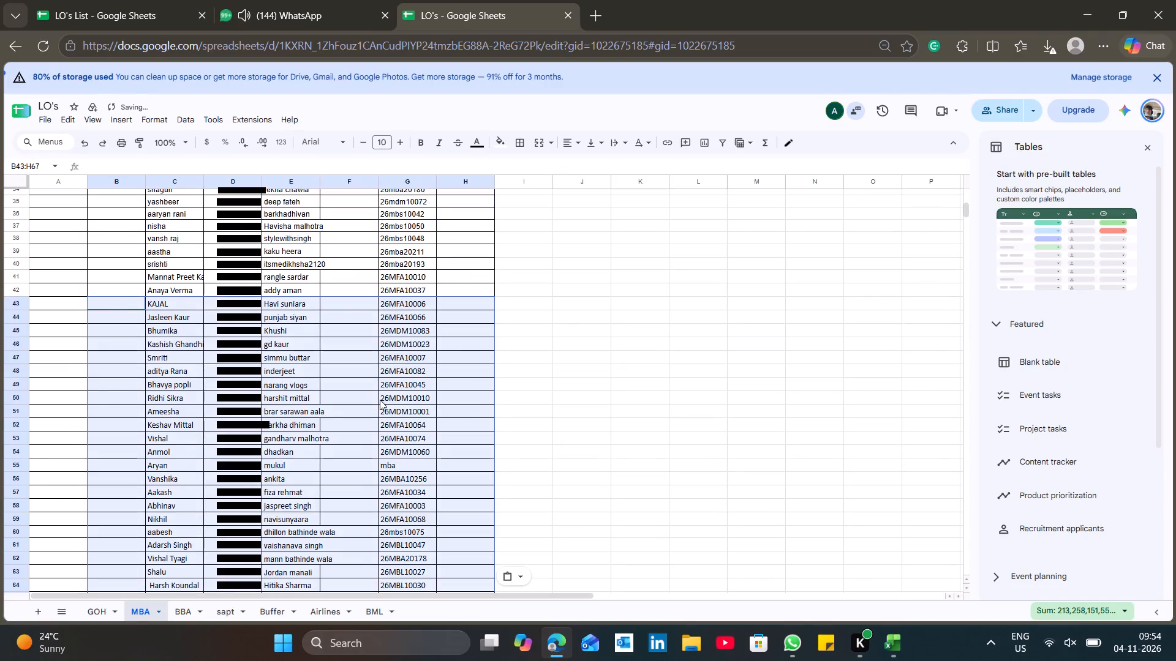
Copy the MBA entries in cells B72 to I81, clear them there, and paste them starting at cell B68, directly below row 67.
scroll(380, 400, "down", 4)
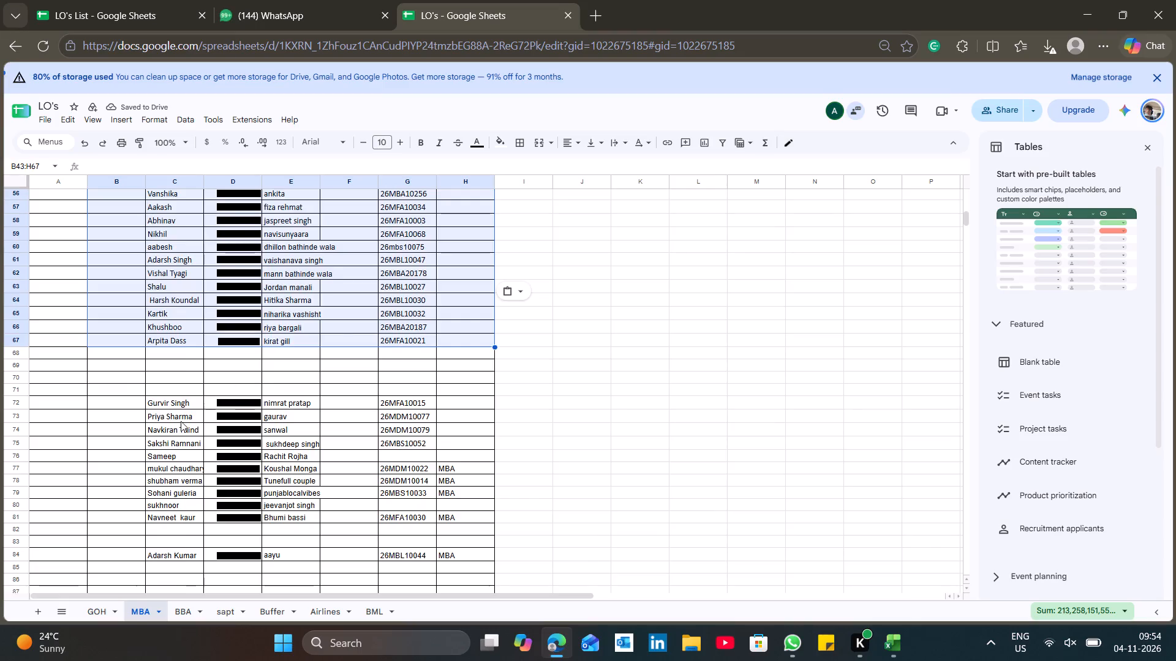
left_click(136, 405)
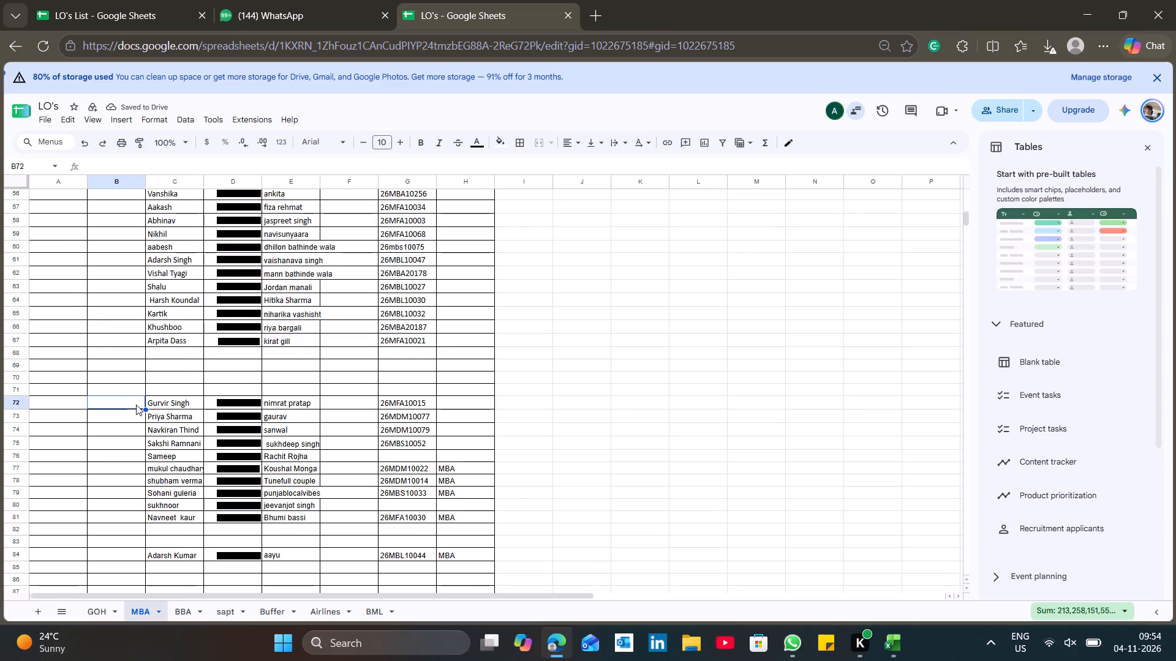
left_click_drag(136, 405, 551, 519)
key("ctrl+c")
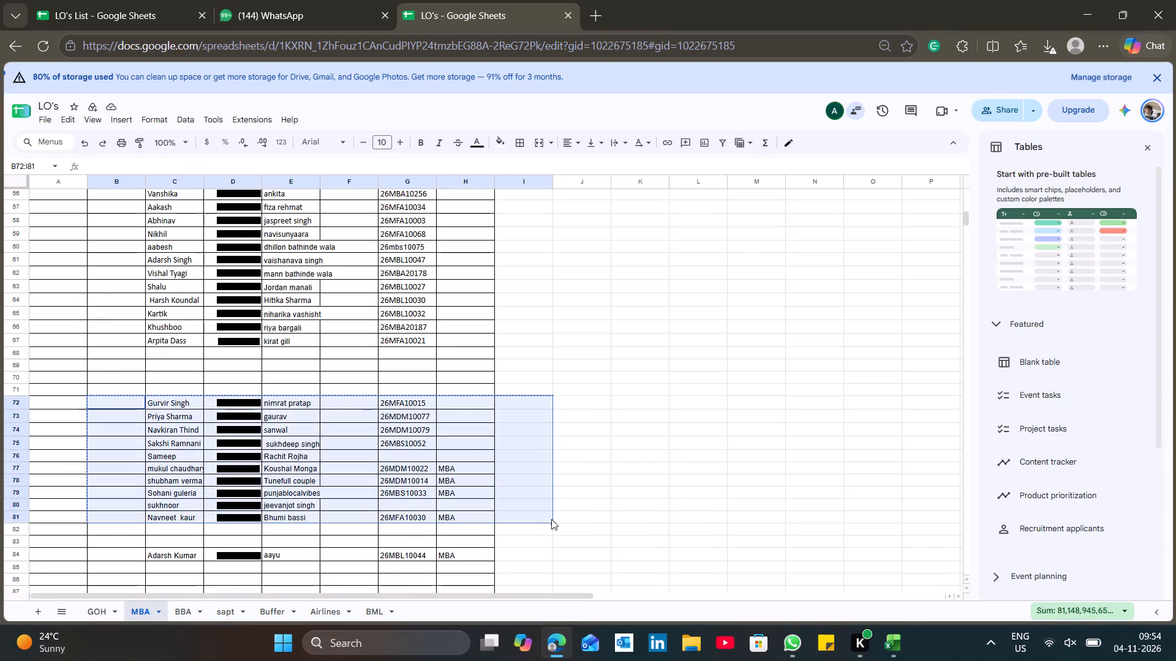
key("BackSpace")
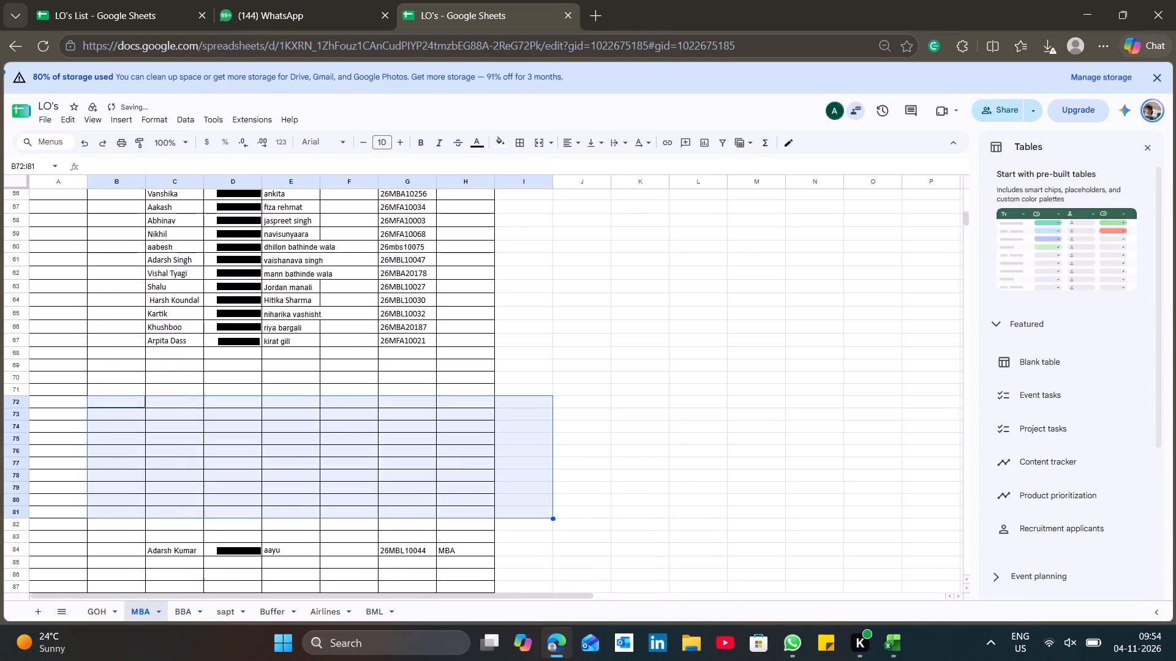
left_click(128, 357)
key("ctrl+v")
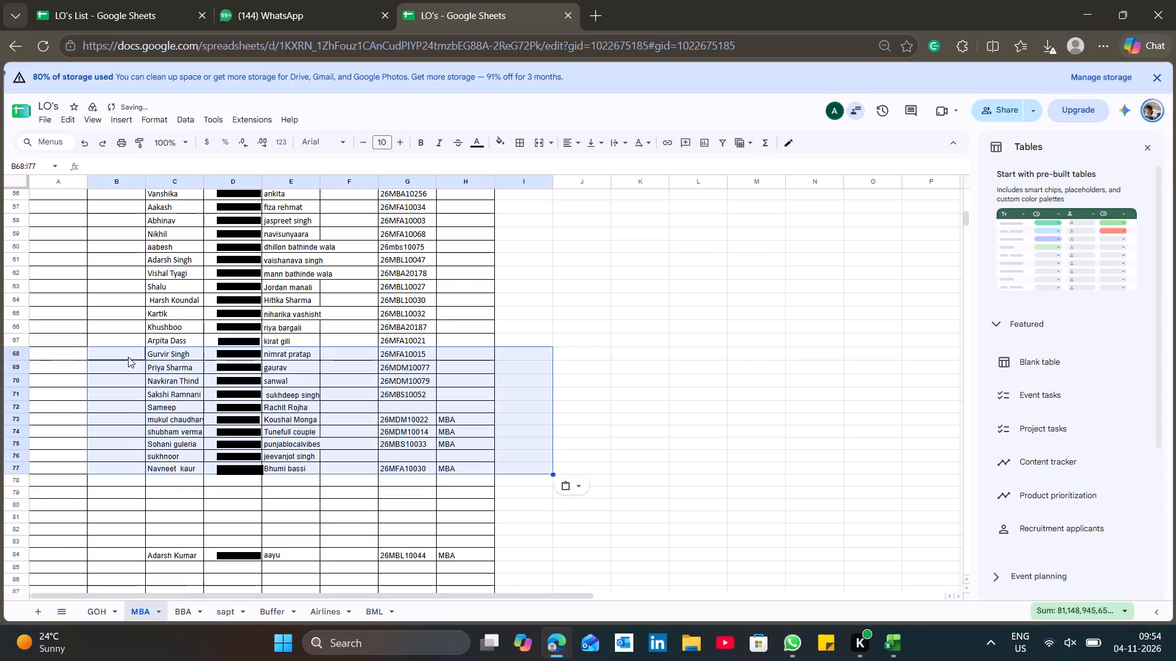
left_click(336, 521)
Copy the single entry in cells B84 to H84, clear it there, and paste it at cell B78, directly below row 77.
scroll(336, 521, "down", 2)
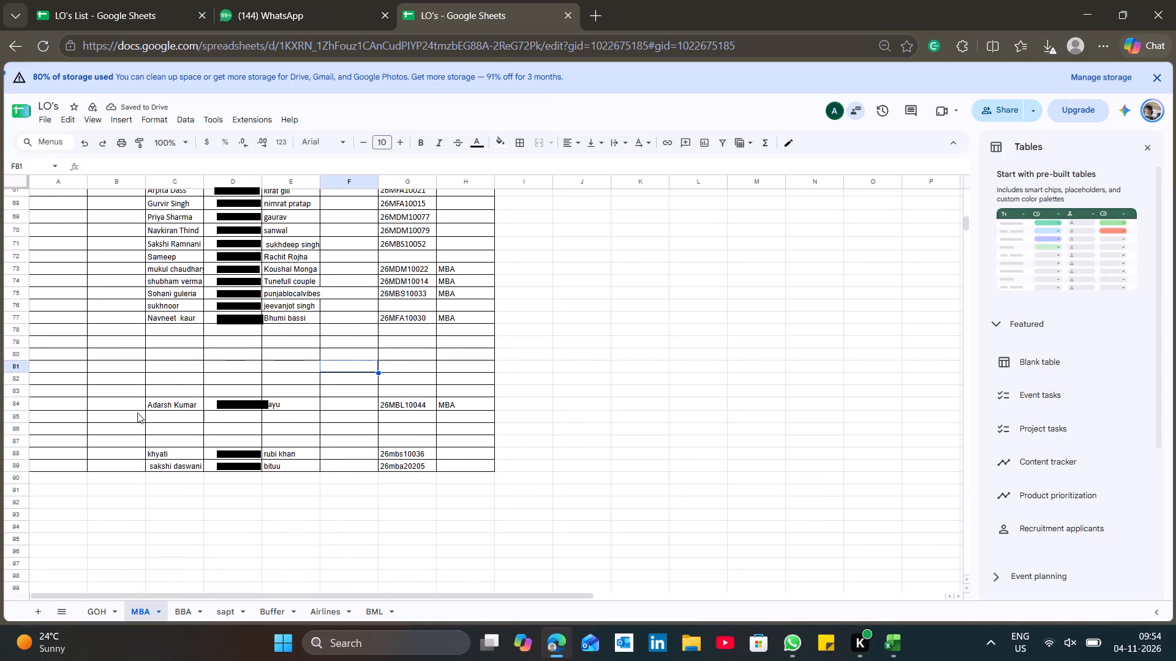
left_click(128, 402)
left_click_drag(128, 402, 154, 414)
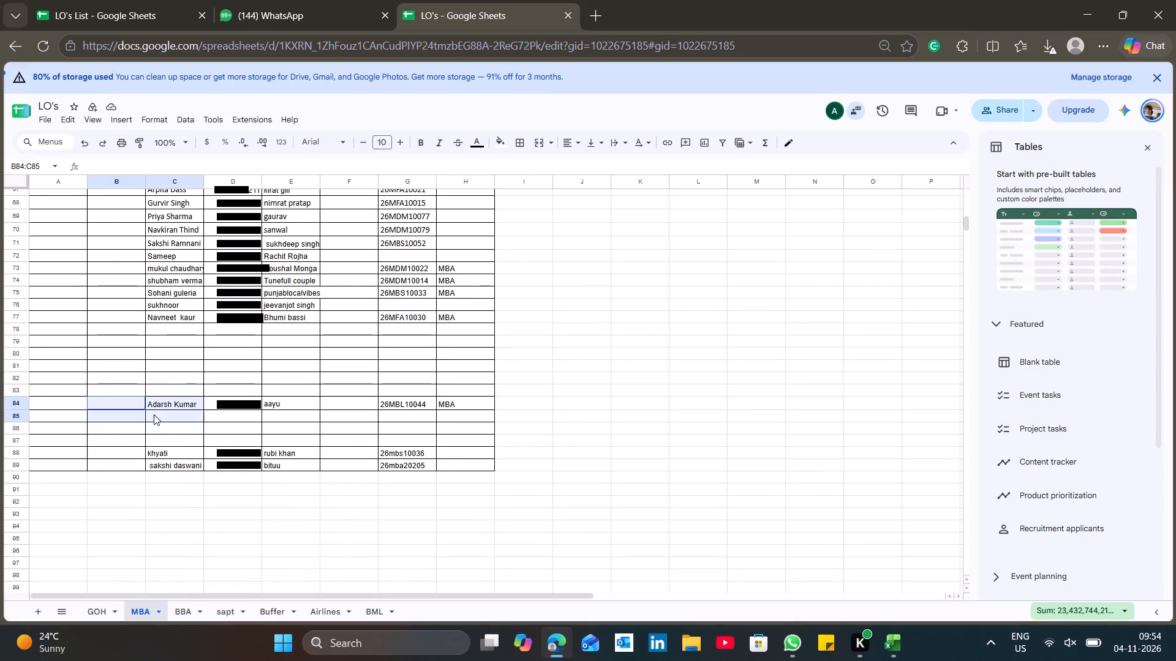
left_click_drag(154, 414, 475, 404)
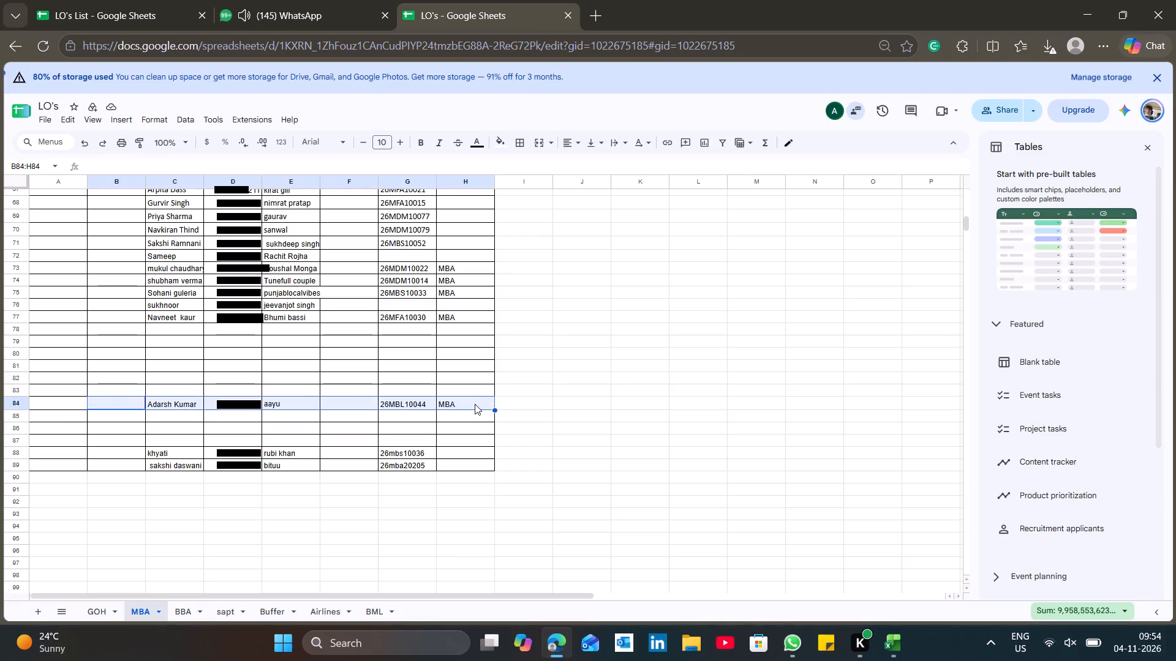
key("ctrl+c")
key("BackSpace")
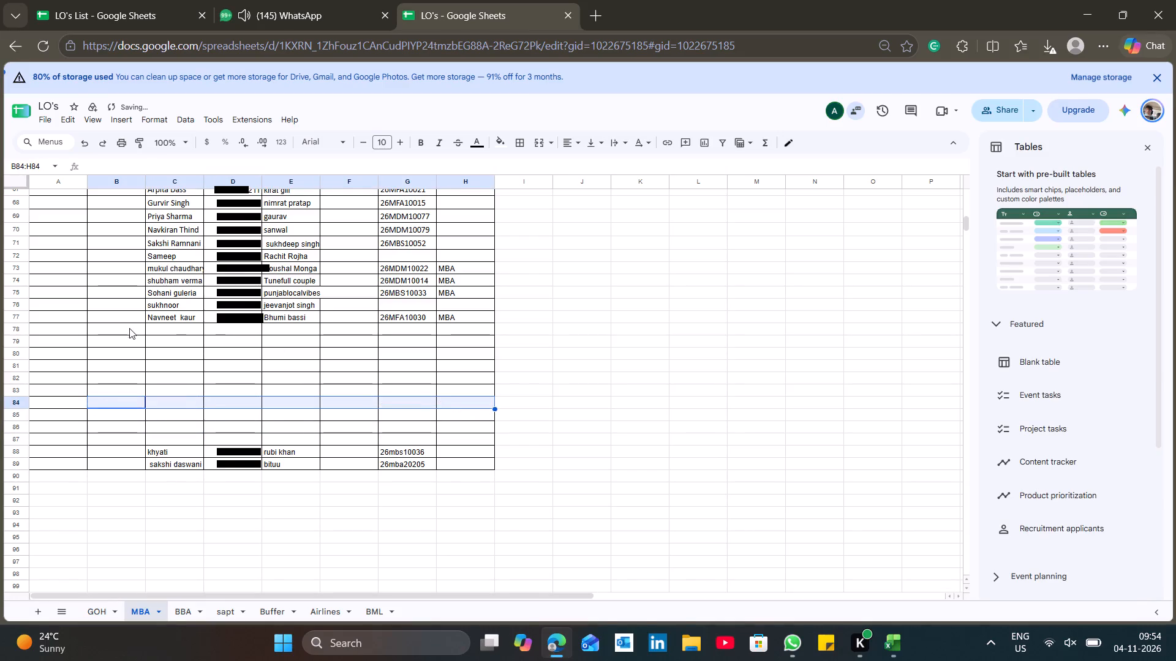
left_click(128, 325)
key("ctrl+v")
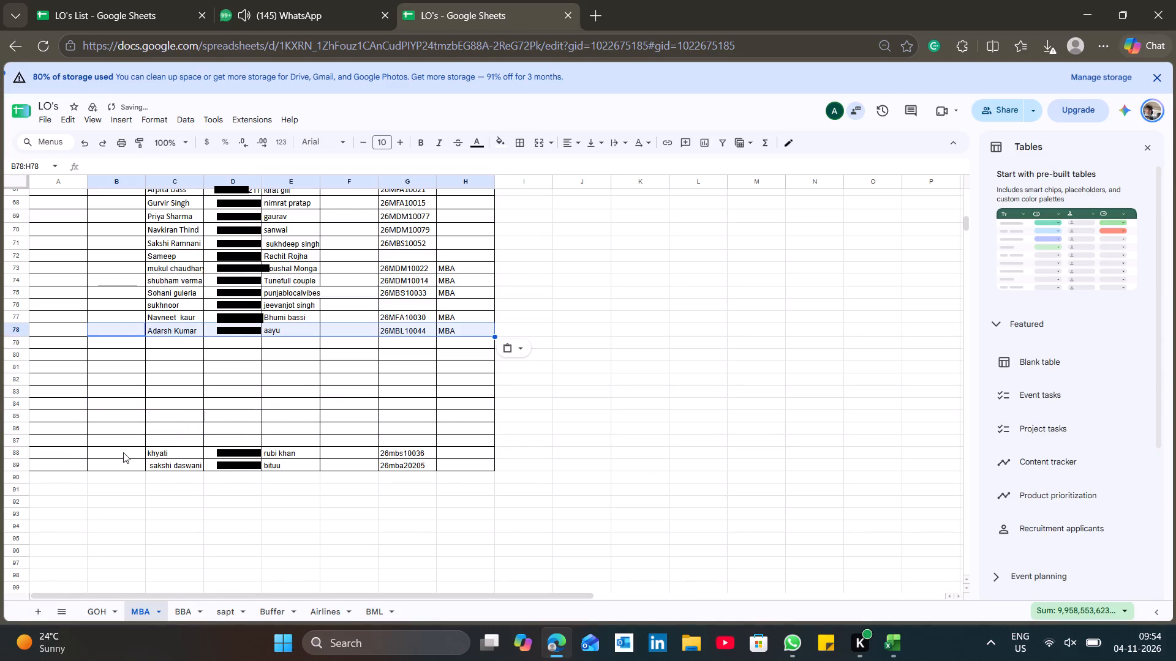
Select the last two MBA entries in cells B88 to J89.
left_click(123, 452)
left_click_drag(123, 452, 570, 464)
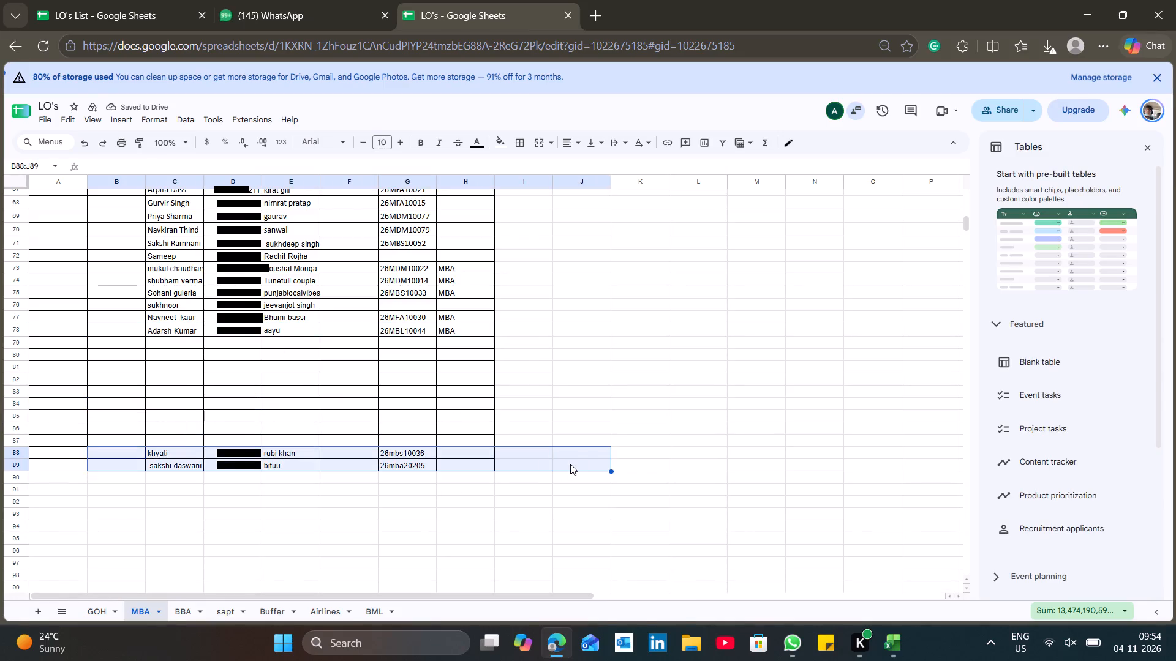
Copy the MBA entries in cells B88 to J89, clear them there, and paste them starting at cell B79, directly below row 78.
key("ctrl+c")
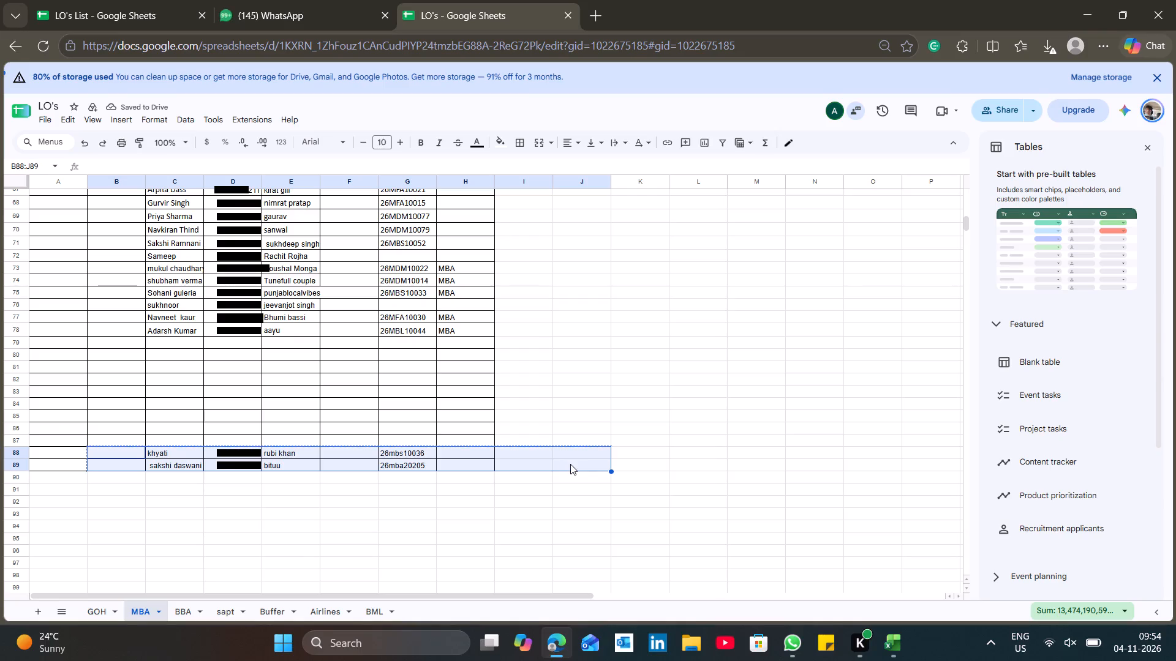
key("BackSpace")
left_click(126, 340)
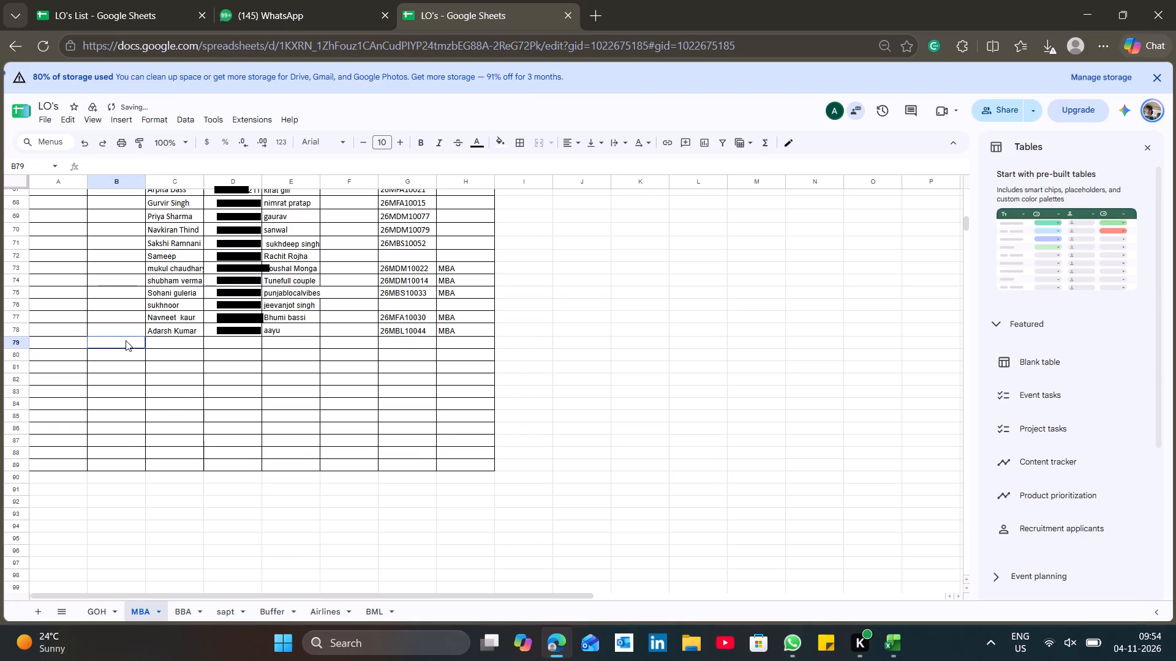
key("ctrl+v")
left_click(549, 449)
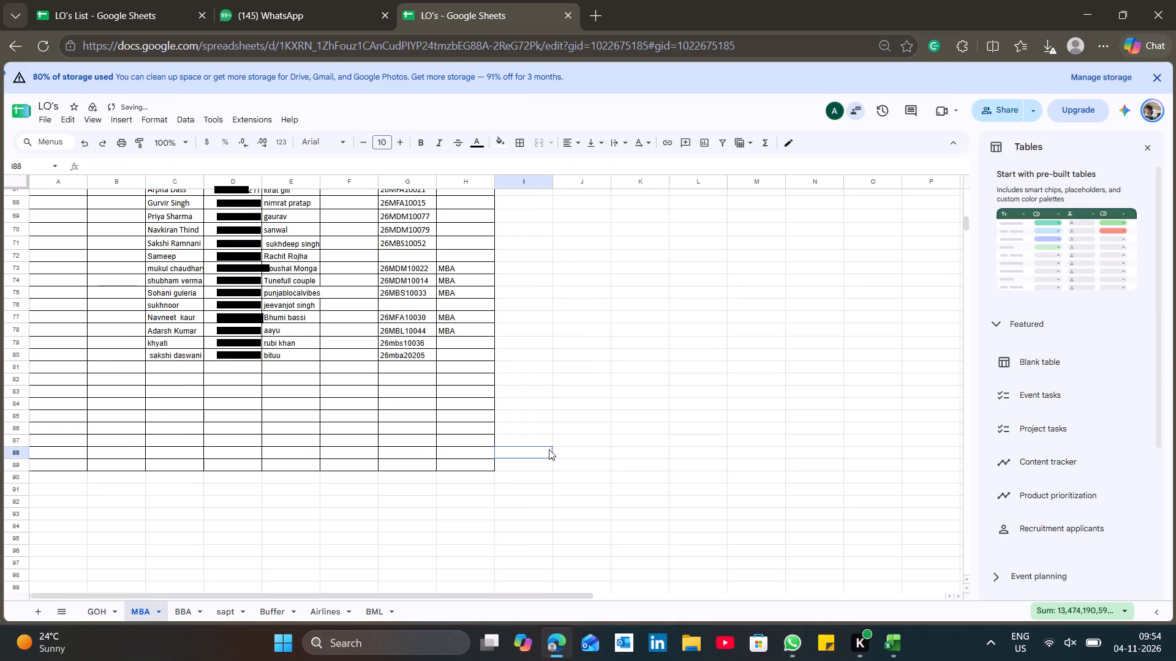
left_click(157, 353)
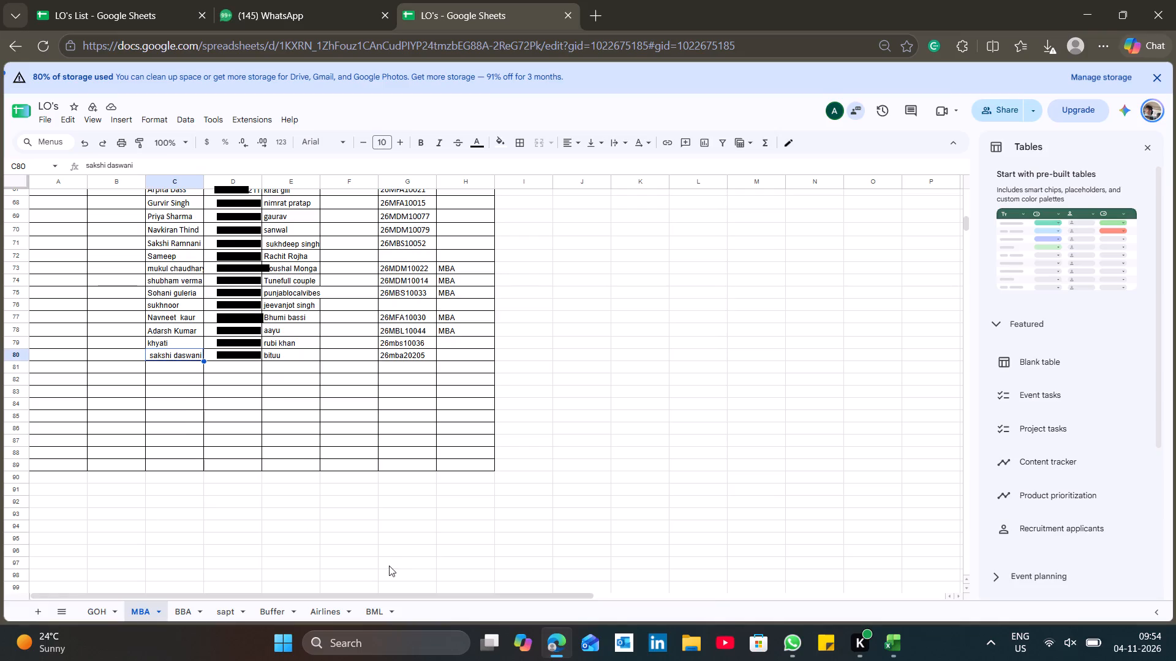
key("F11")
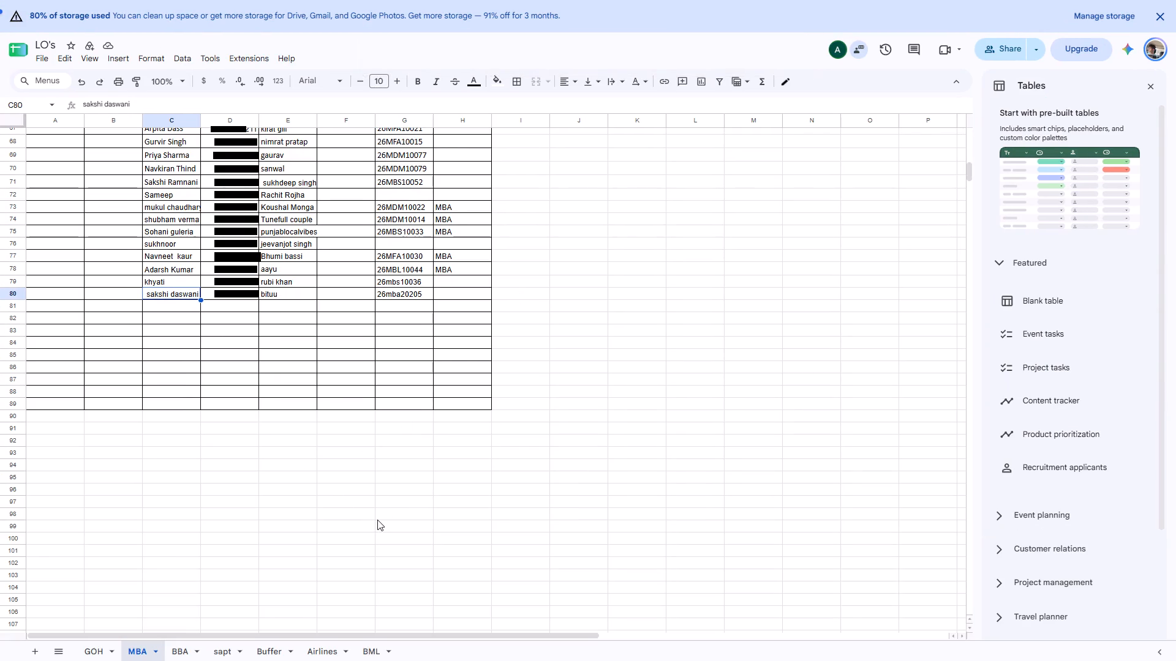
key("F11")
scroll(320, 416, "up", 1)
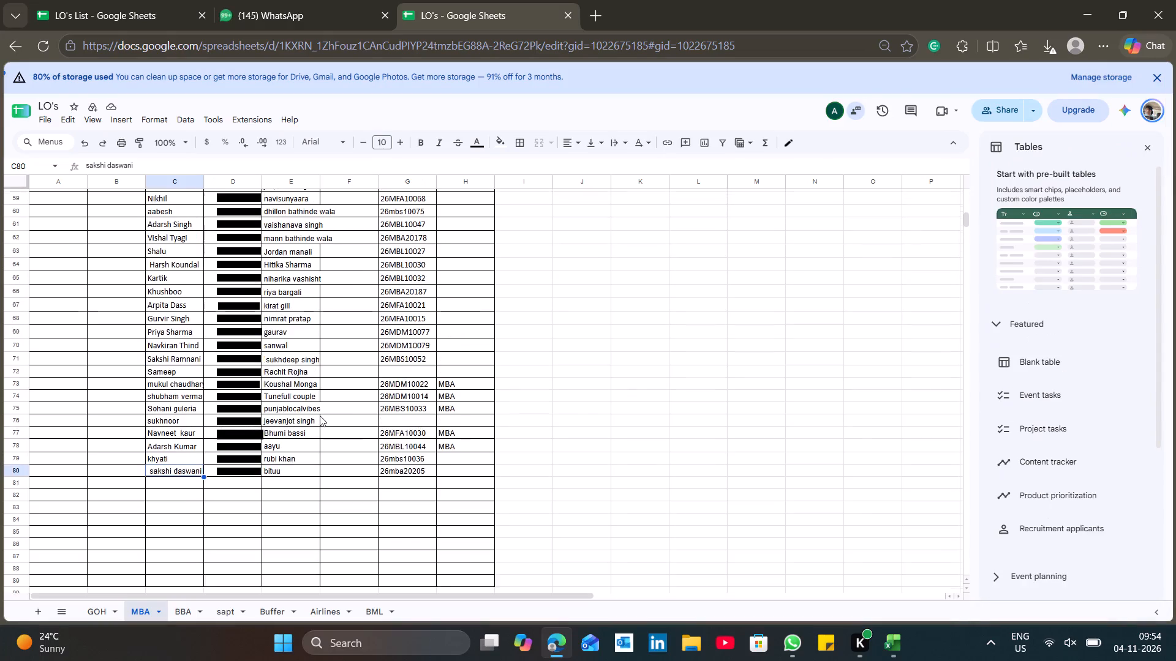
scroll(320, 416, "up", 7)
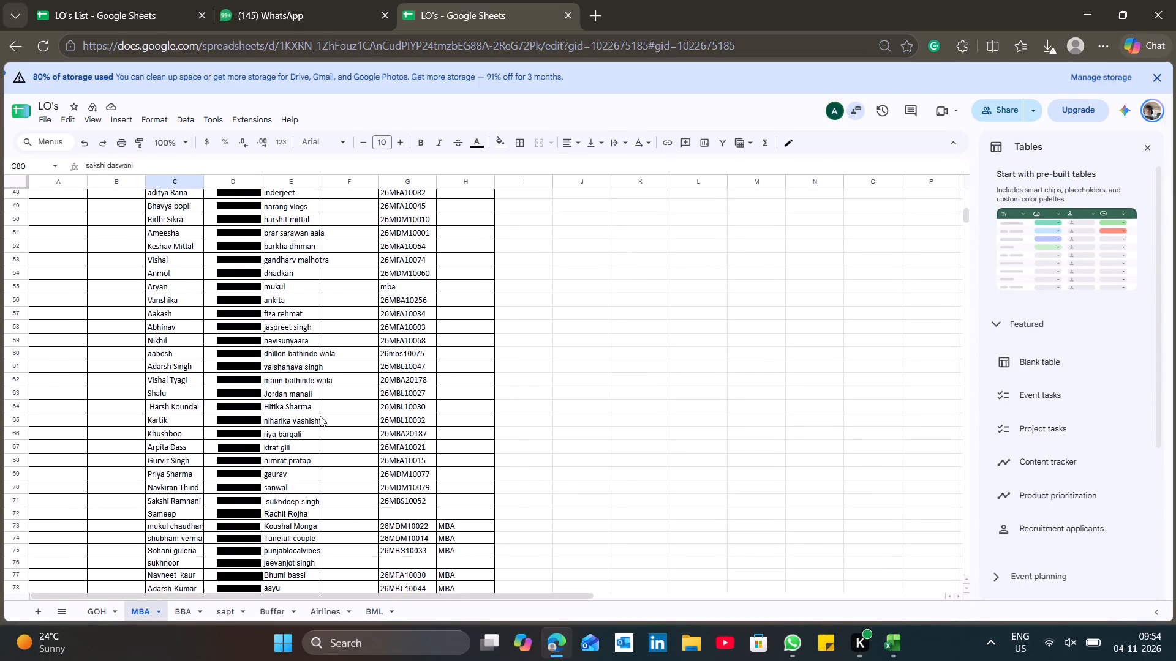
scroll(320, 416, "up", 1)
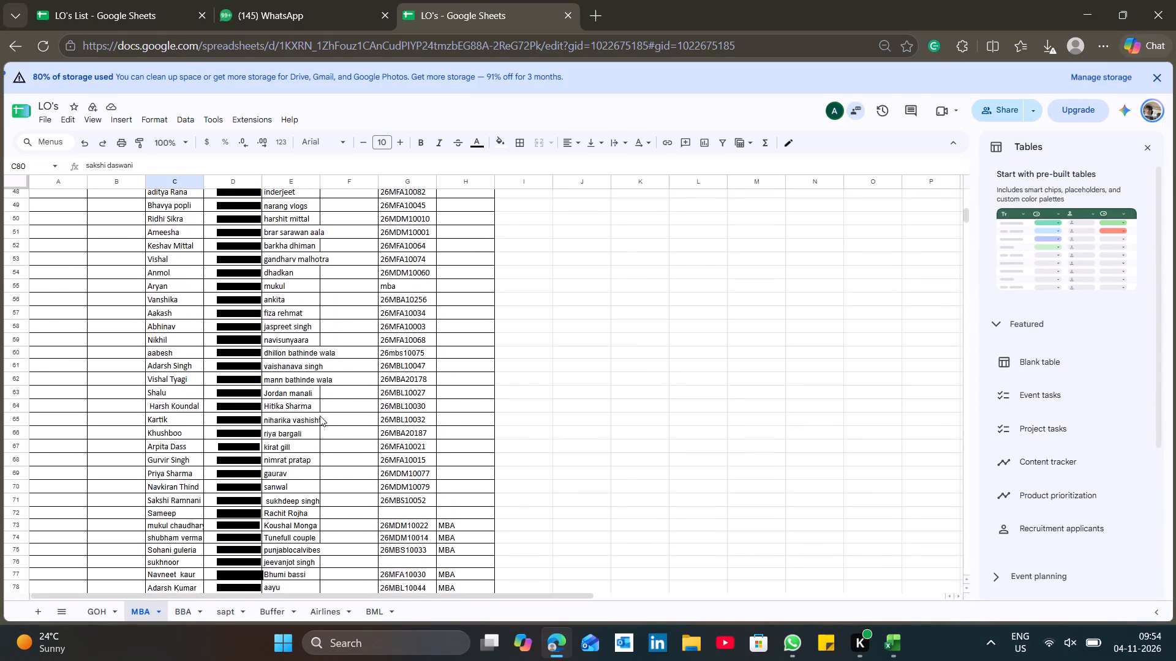
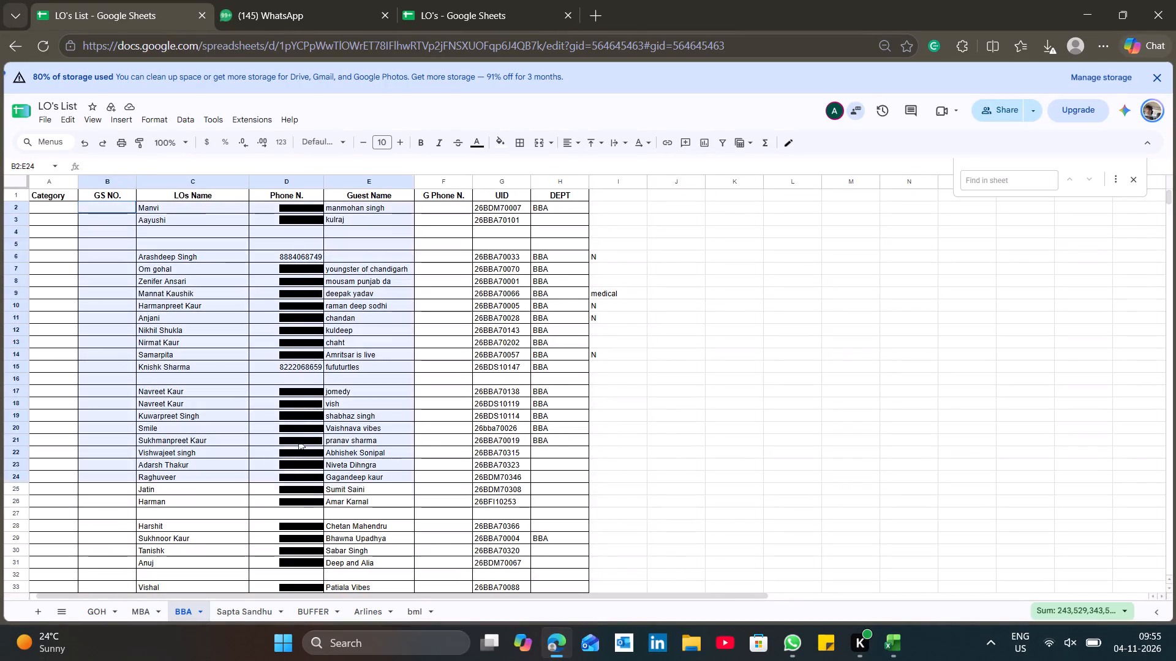
Copy the whole BBA list, including its header row, from cells A1 to H120 of LO's List.
left_click_drag(298, 440, 238, 354)
left_click(50, 211)
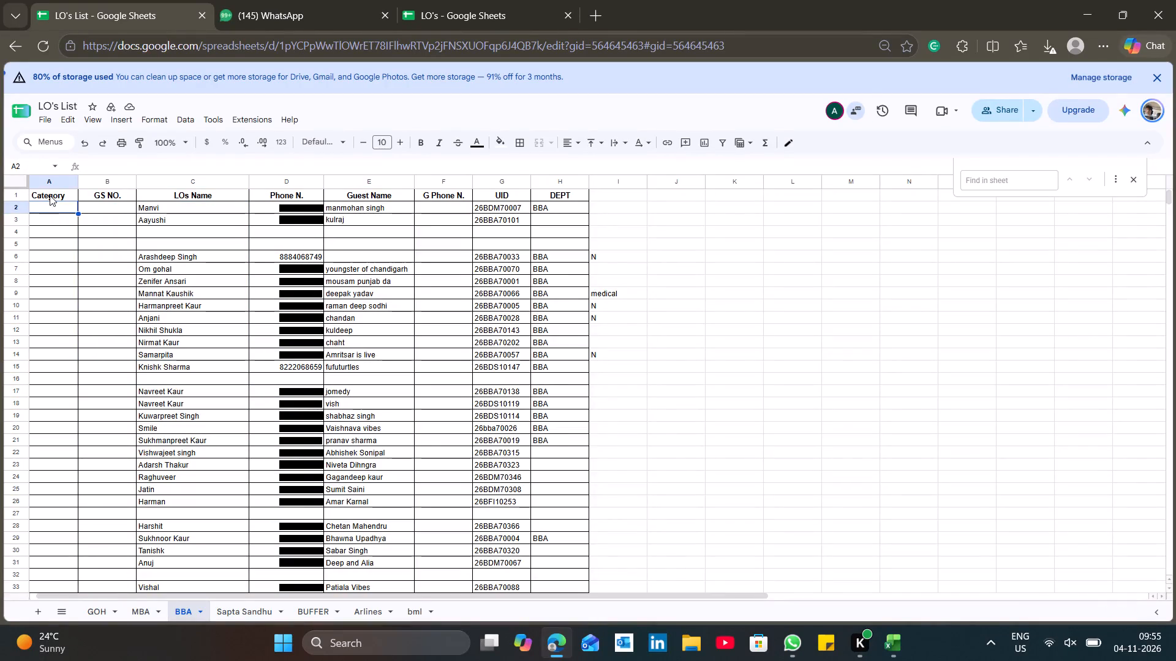
left_click(50, 195)
left_click_drag(50, 195, 511, 660)
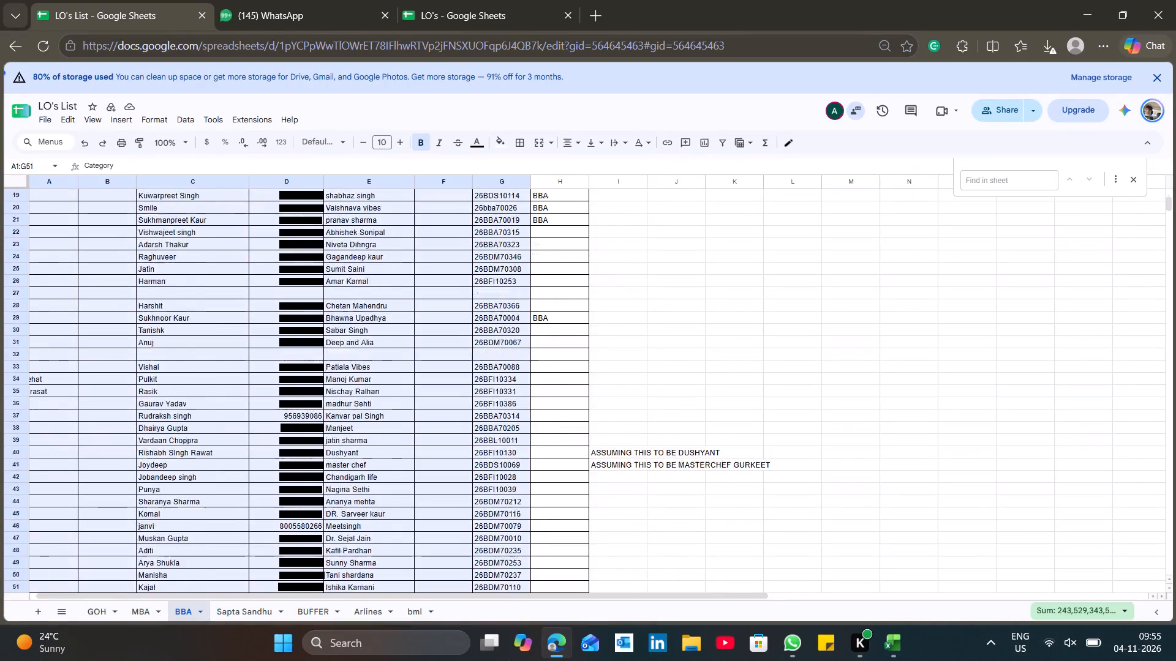
left_click_drag(511, 660, 547, 520)
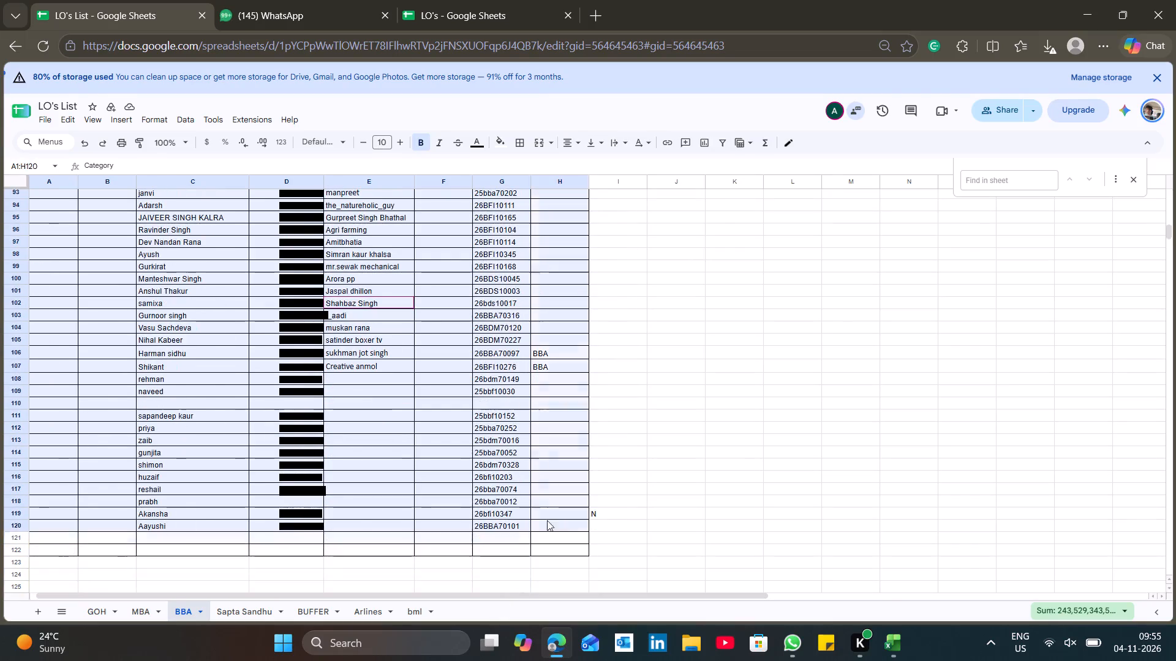
left_click_drag(547, 520, 560, 528)
key("ctrl+c")
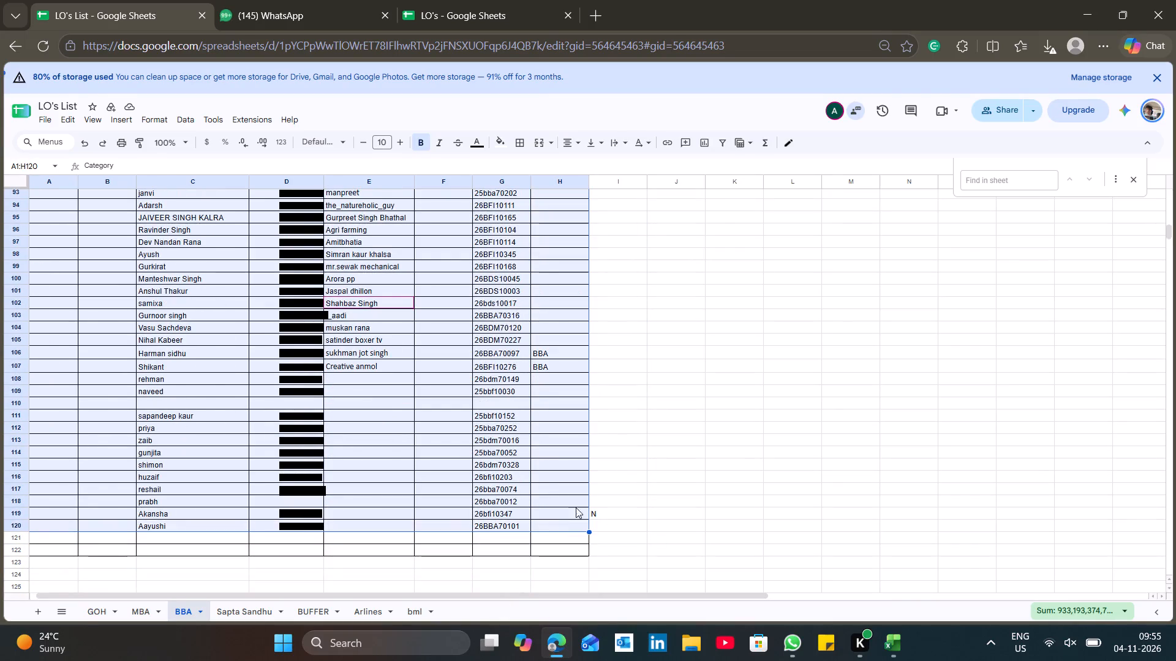
Paste the copied BBA list, cells A1 to H120 of LO's List, into the BBA sheet of the LO's spreadsheet.
scroll(597, 465, "down", 1)
left_click(448, 1)
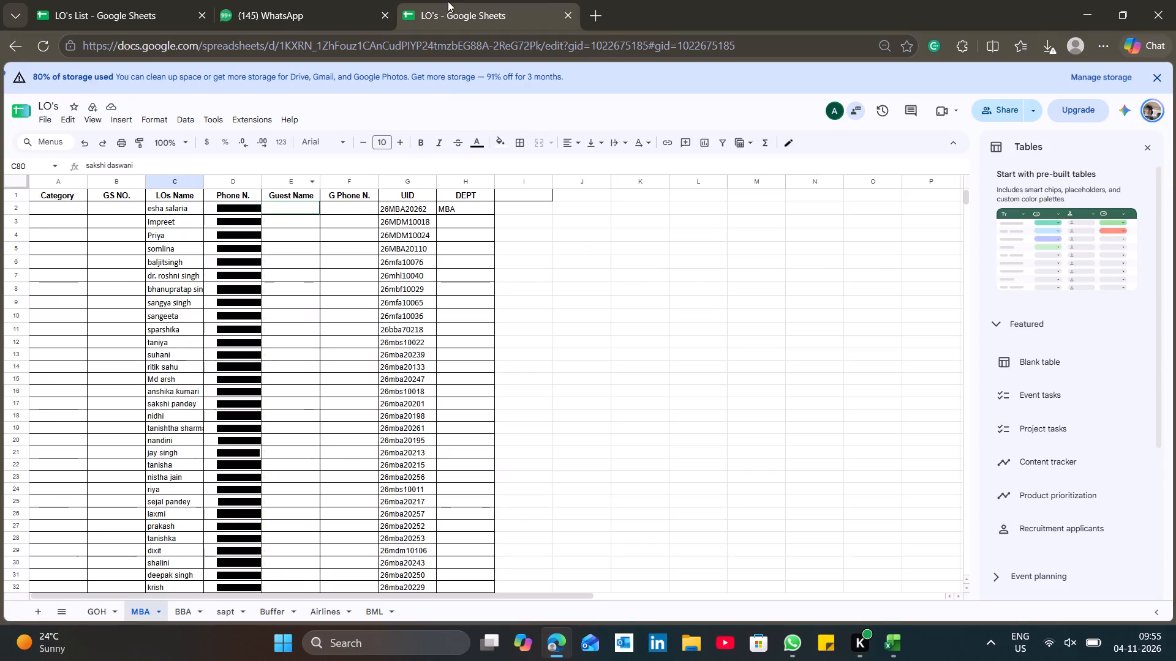
left_click(185, 614)
key("ctrl+v")
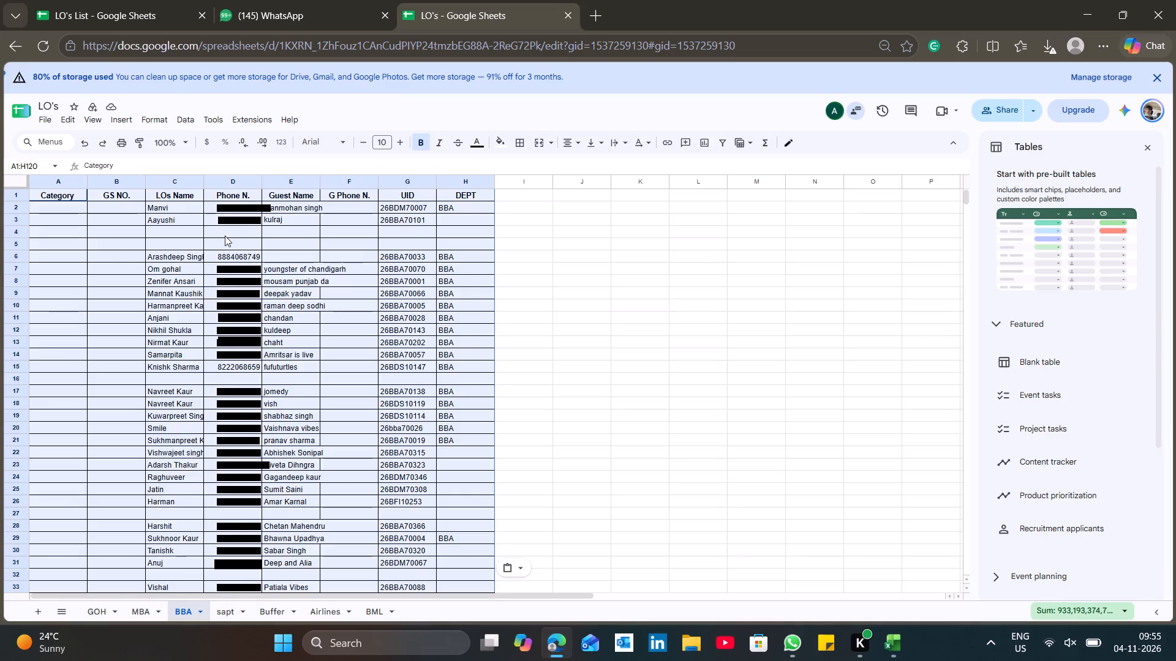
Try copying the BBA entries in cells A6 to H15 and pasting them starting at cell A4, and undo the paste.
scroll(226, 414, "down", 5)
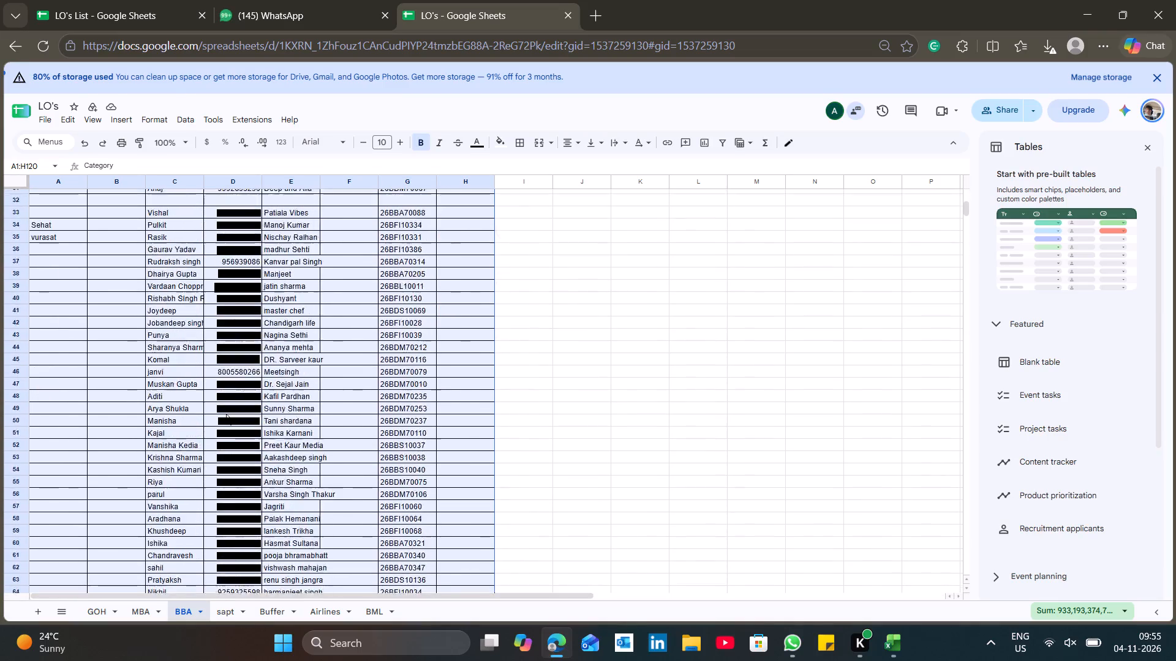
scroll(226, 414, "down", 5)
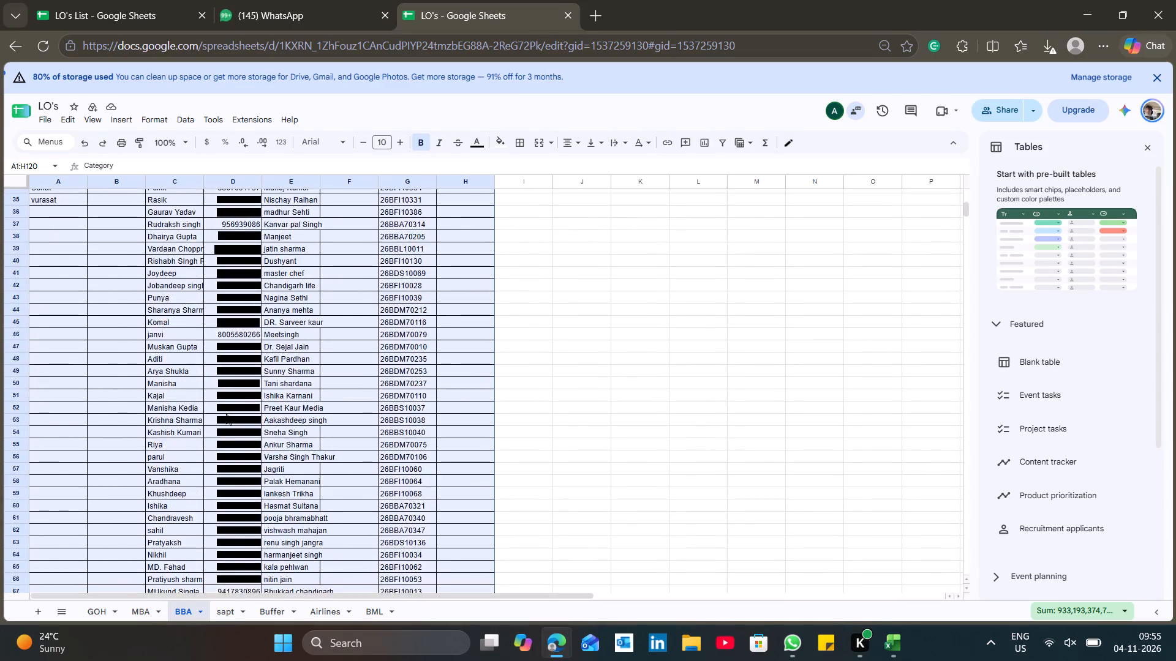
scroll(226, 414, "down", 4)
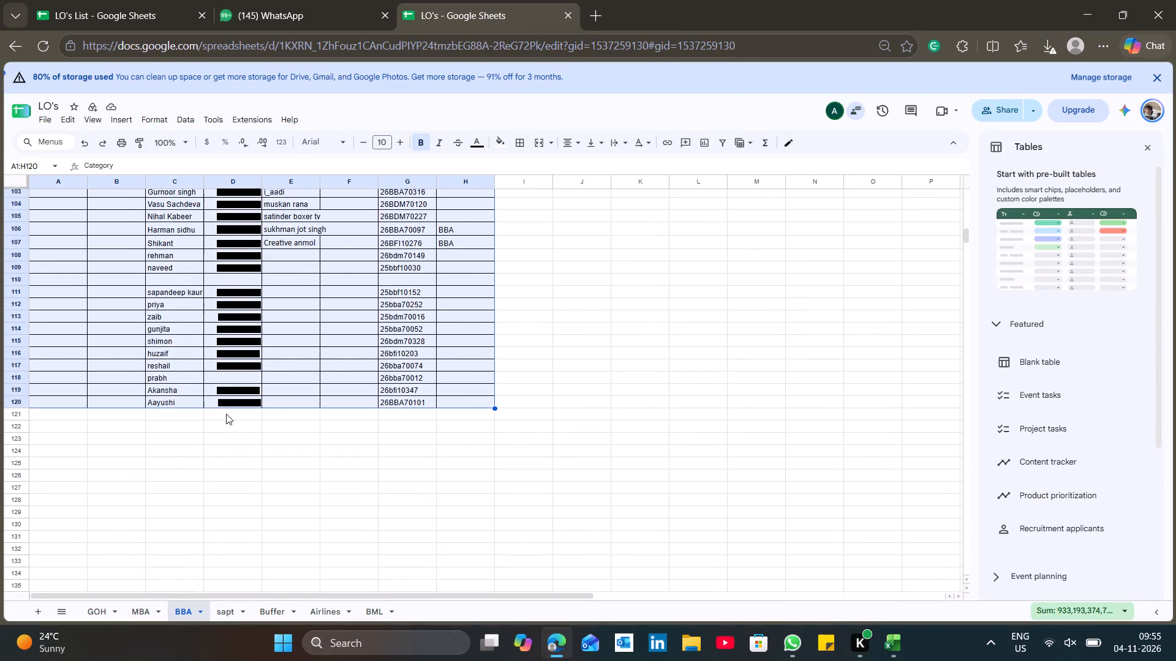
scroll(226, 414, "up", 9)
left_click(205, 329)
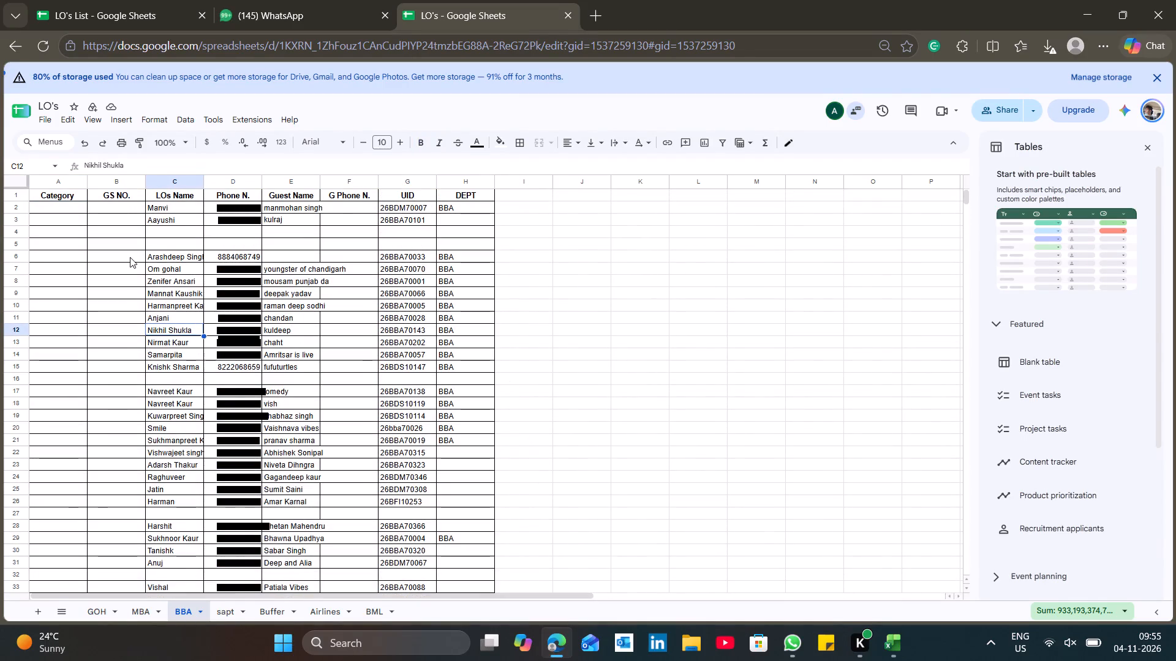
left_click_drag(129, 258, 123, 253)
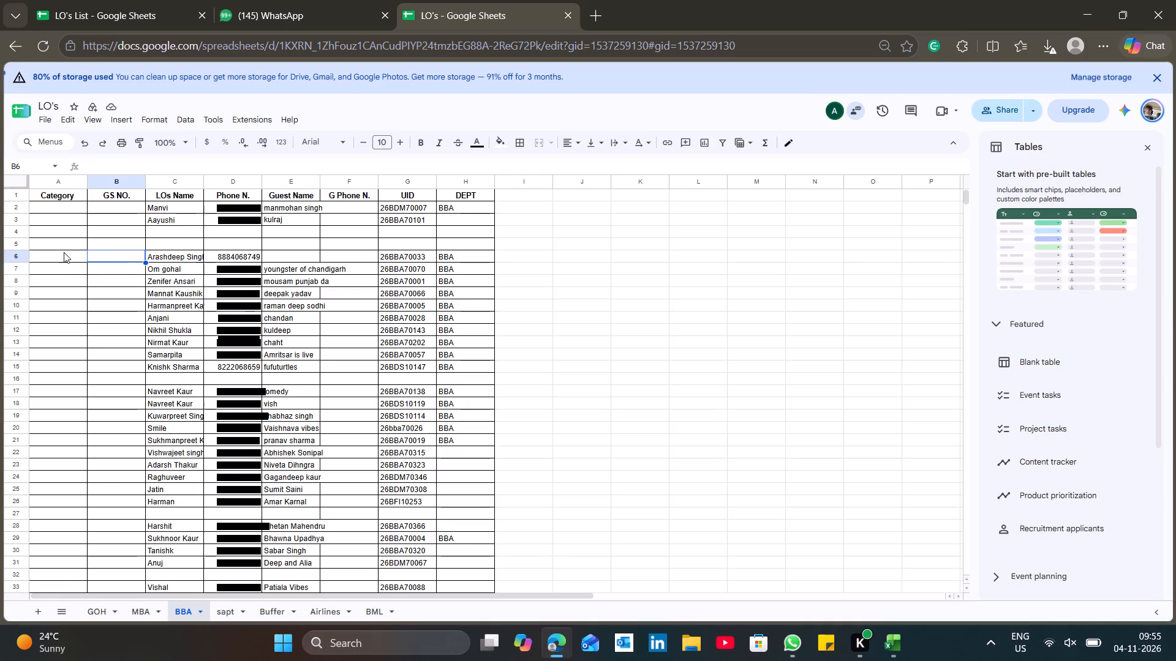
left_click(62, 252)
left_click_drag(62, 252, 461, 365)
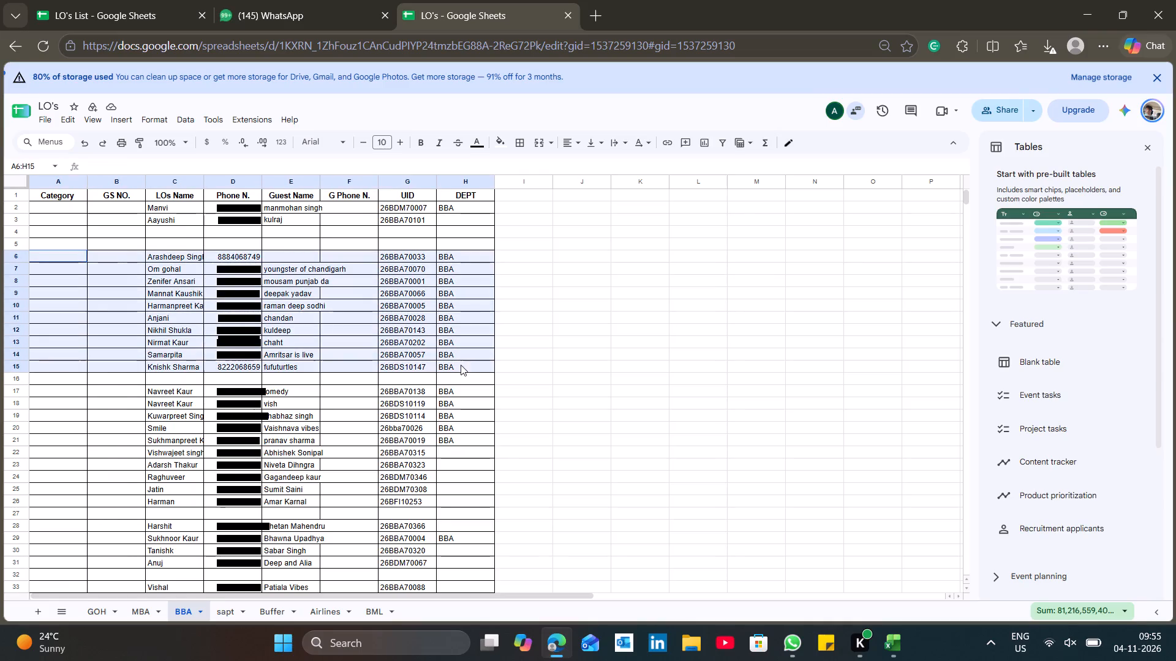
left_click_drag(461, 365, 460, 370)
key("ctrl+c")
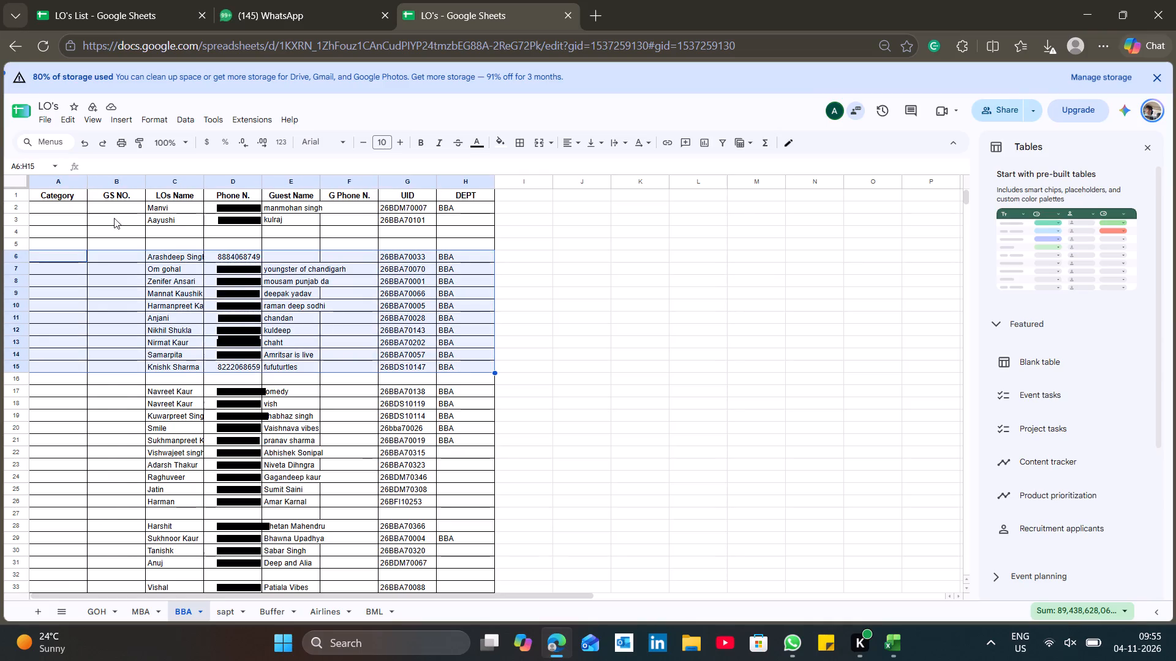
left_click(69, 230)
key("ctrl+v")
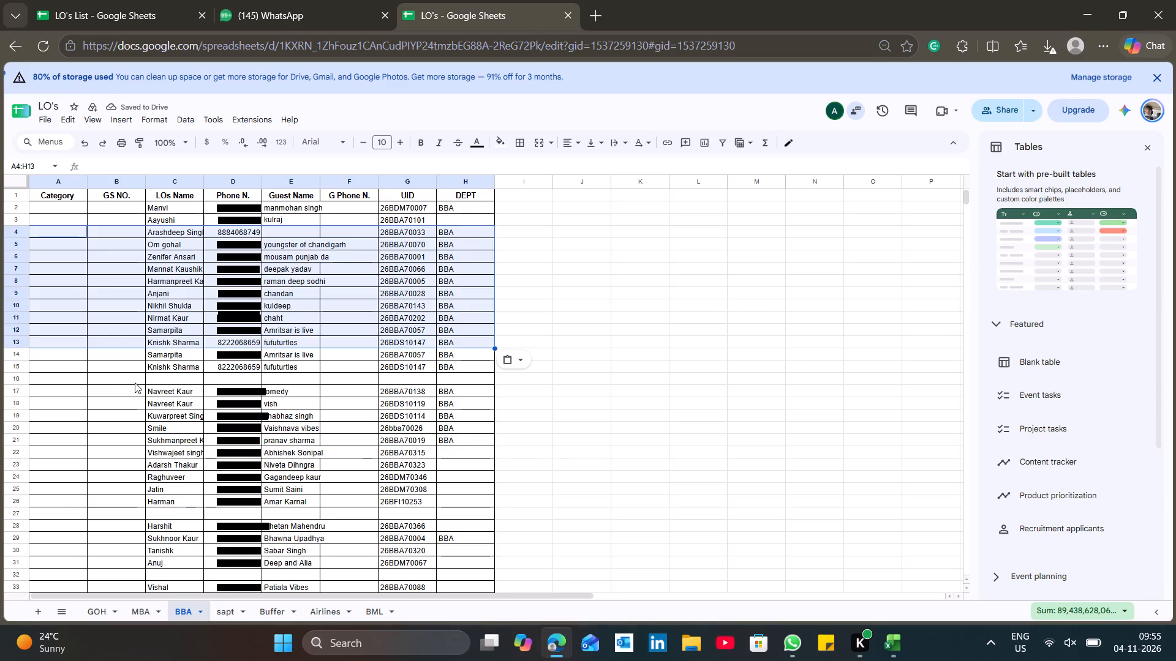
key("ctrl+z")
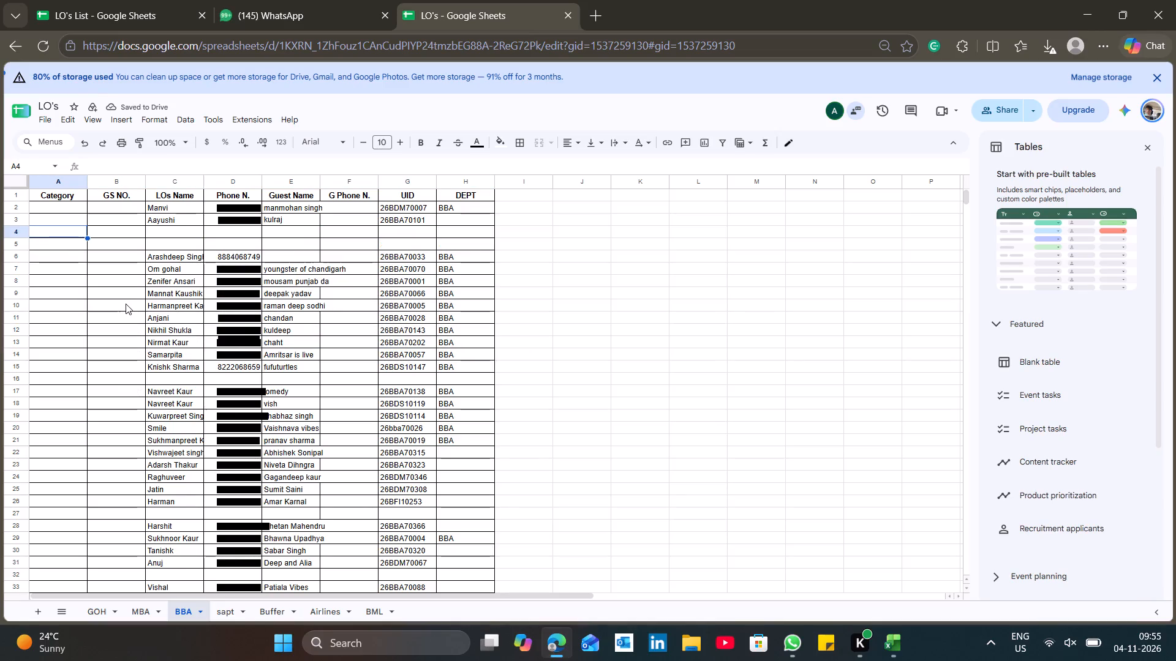
Copy the BBA entries in cells A6 to H15, clear them there, and paste them starting at cell A4, directly below row 3.
left_click(58, 256)
left_click_drag(58, 256, 513, 358)
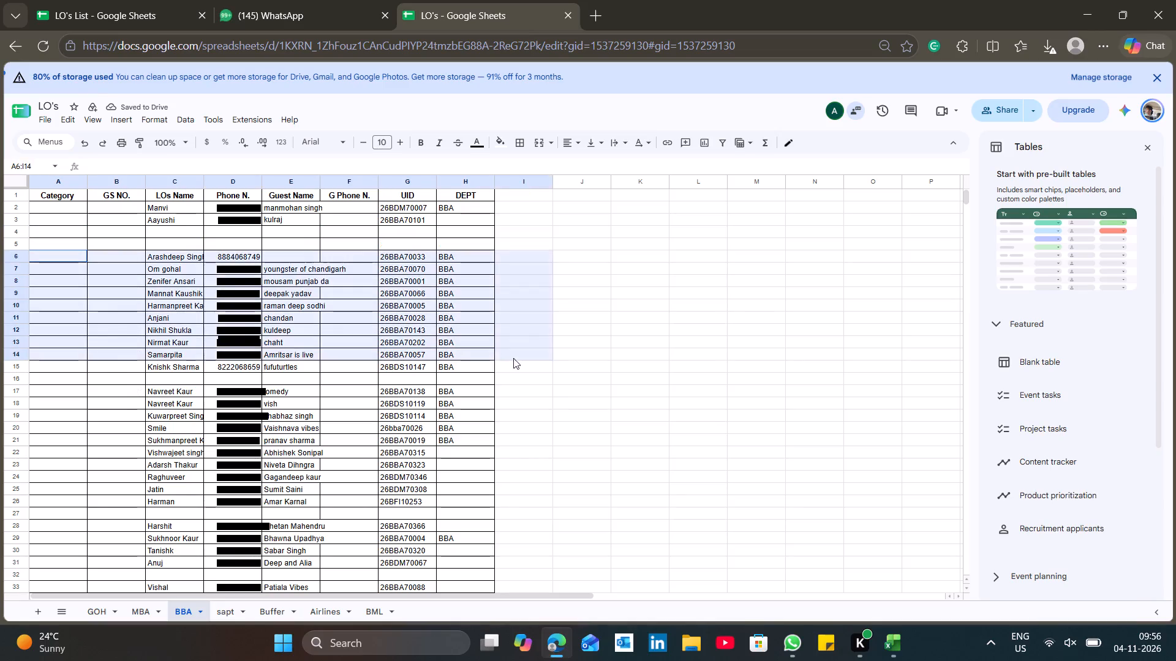
left_click_drag(513, 358, 467, 369)
key("ctrl+c")
key("ctrl+c")
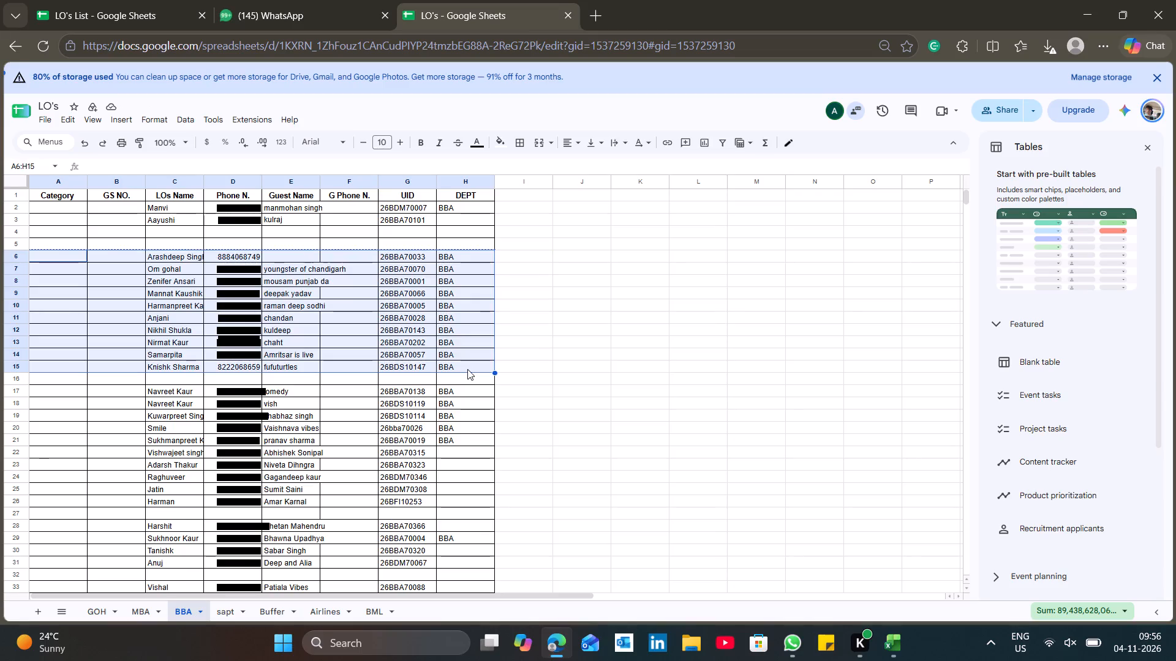
left_click(66, 232)
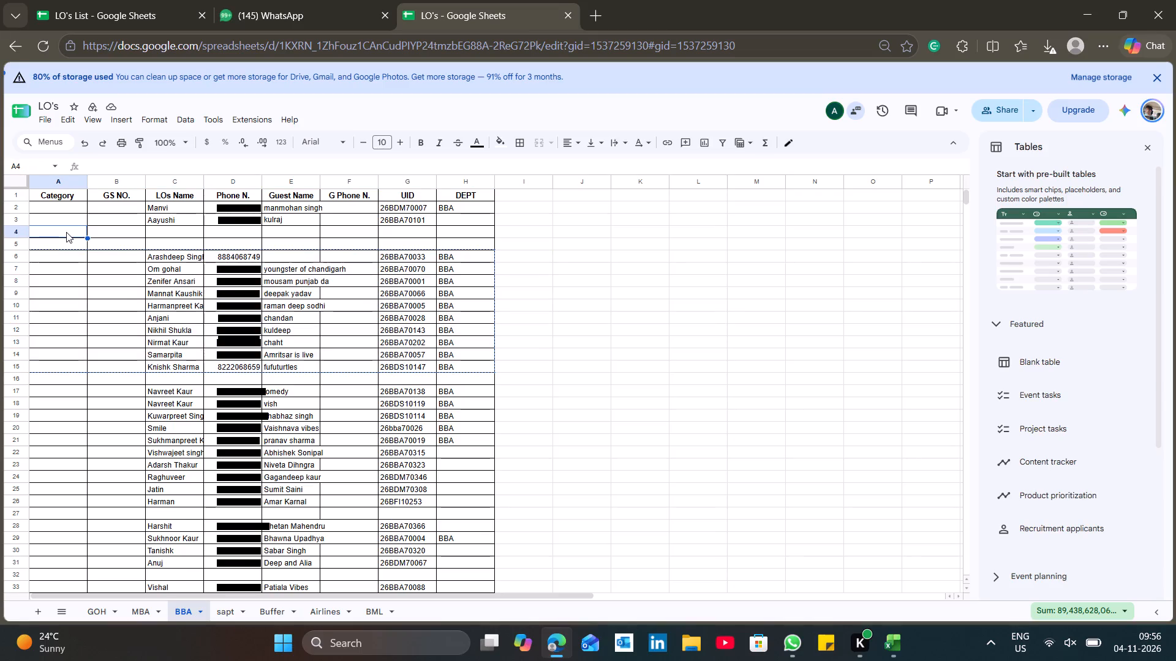
left_click_drag(67, 255, 540, 370)
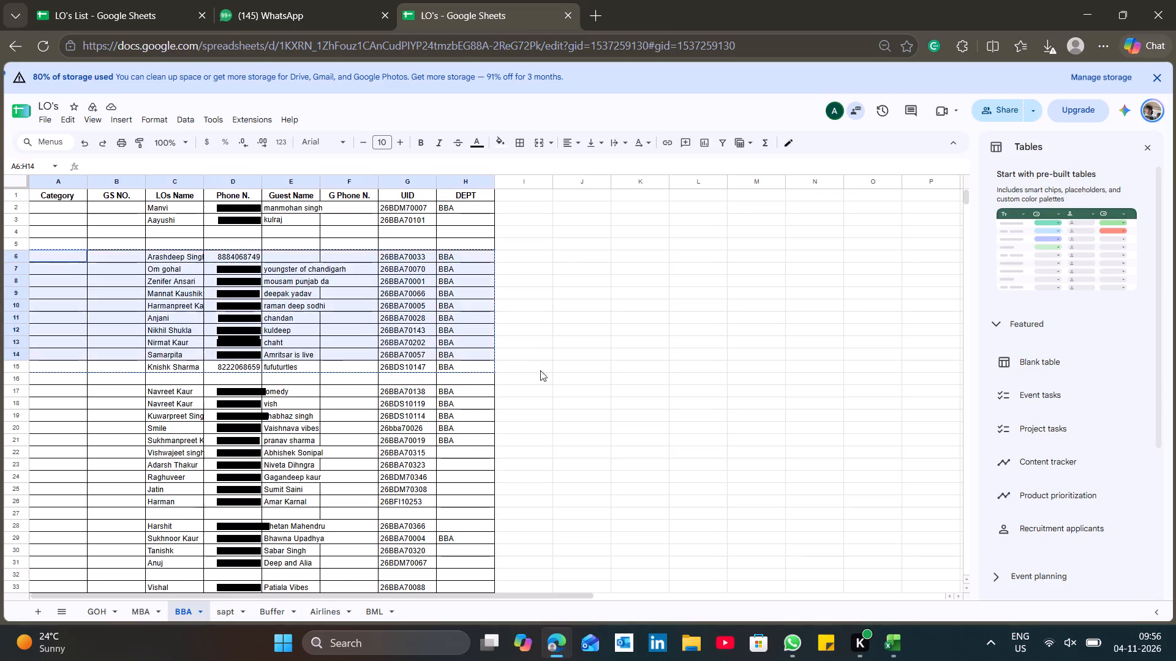
left_click_drag(540, 370, 481, 369)
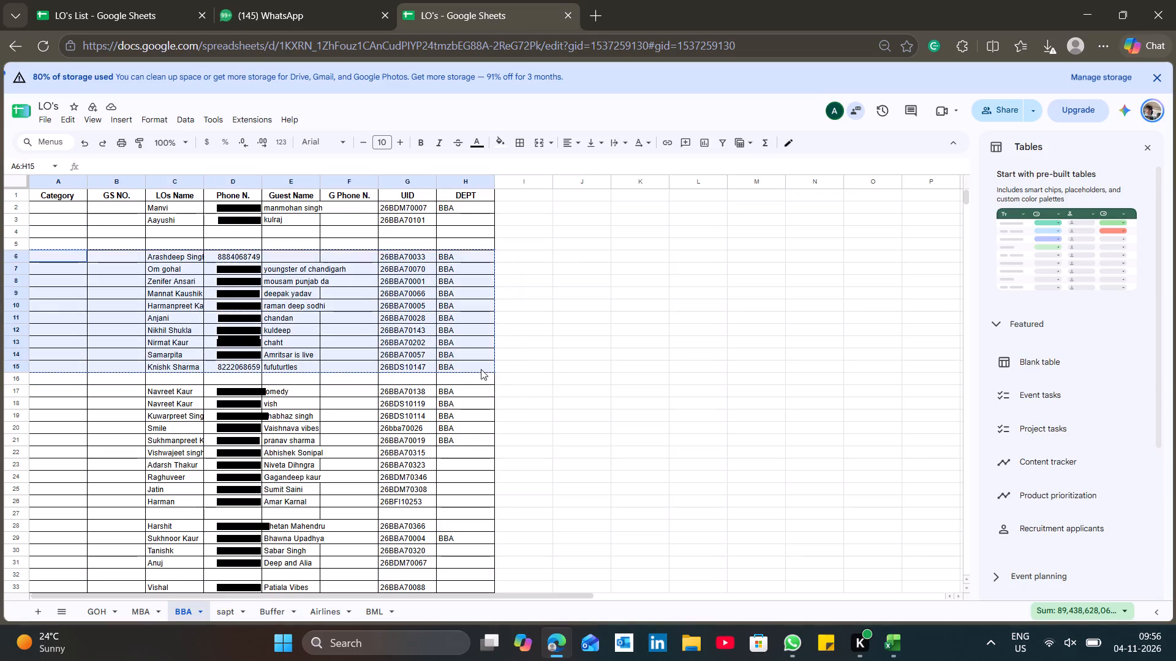
key("BackSpace")
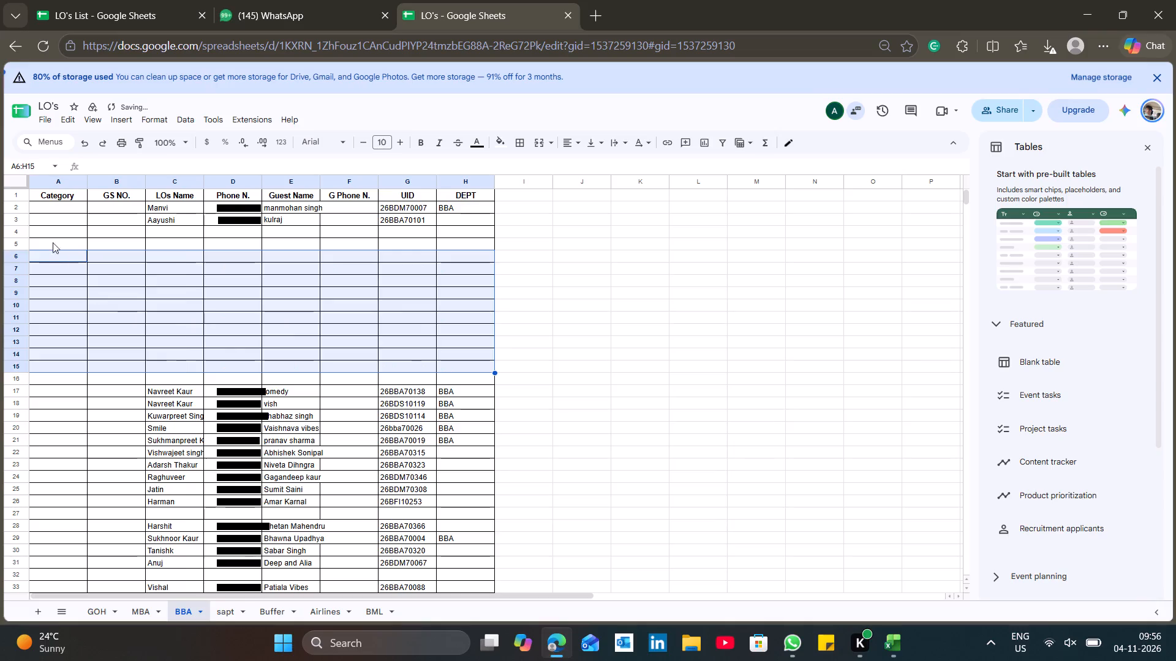
left_click(49, 234)
key("ctrl+v")
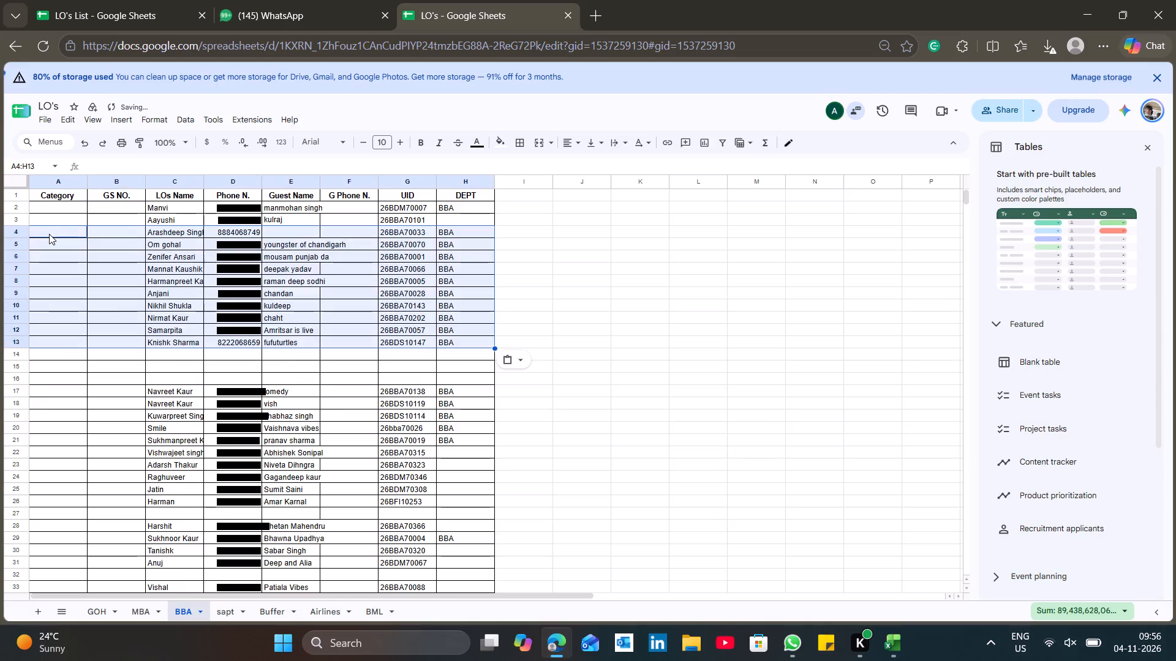
Copy the BBA entries in cells A17 to H26, clear them there, and paste them starting at cell A14, directly below row 13.
left_click(105, 360)
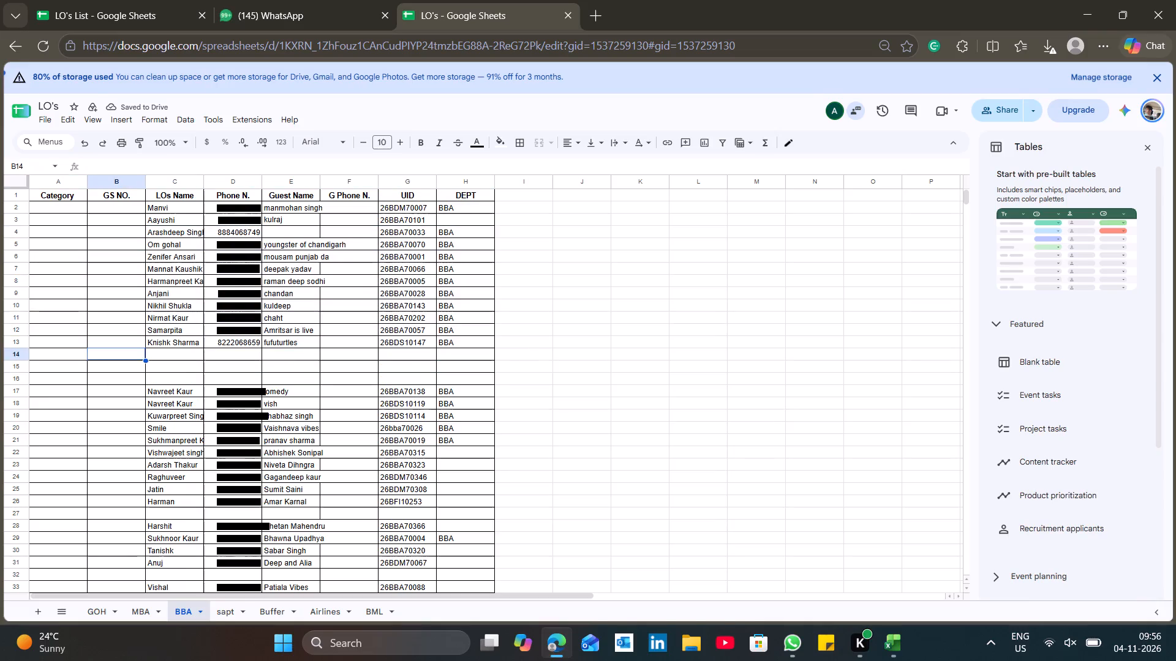
scroll(206, 352, "down", 1)
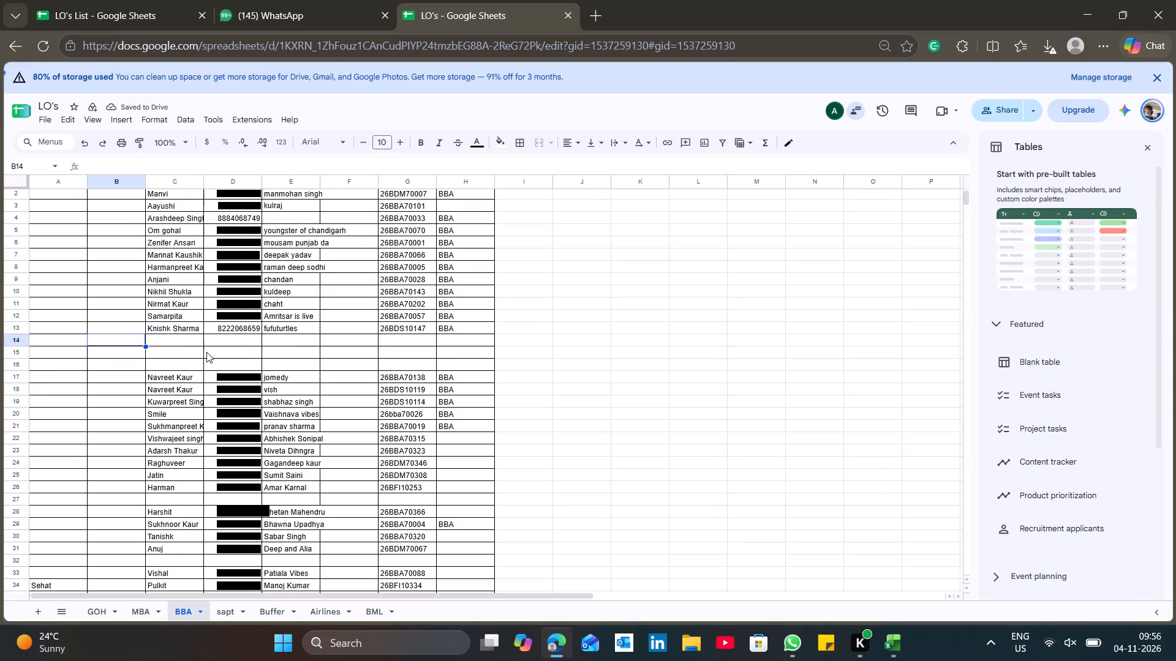
scroll(206, 352, "down", 1)
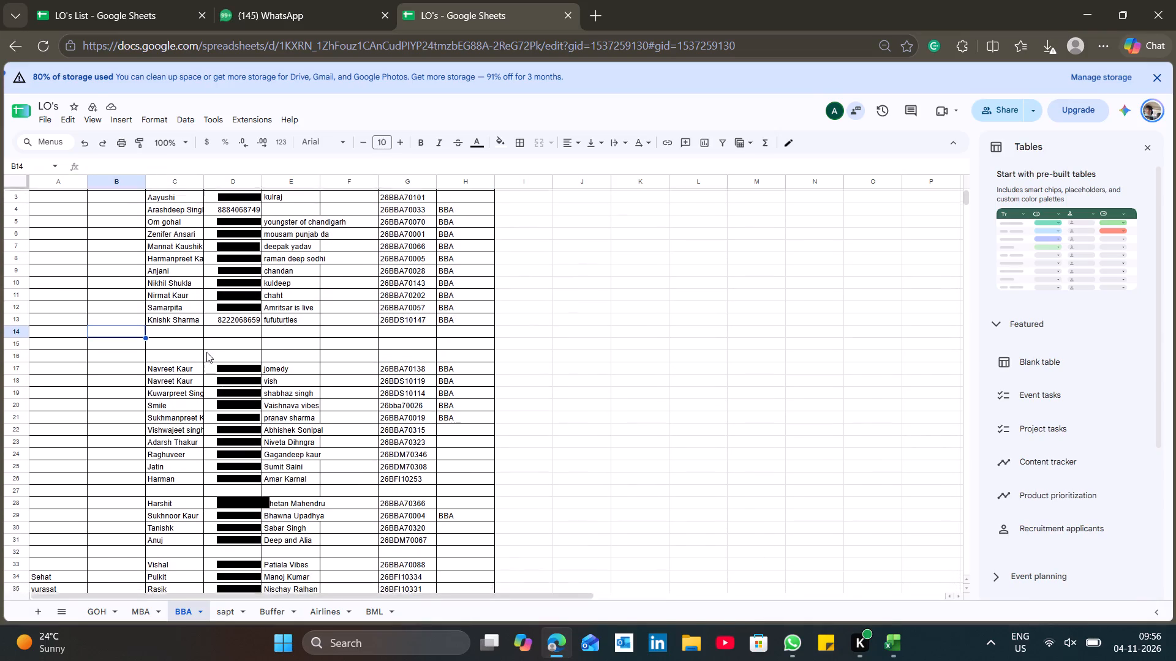
scroll(206, 352, "down", 1)
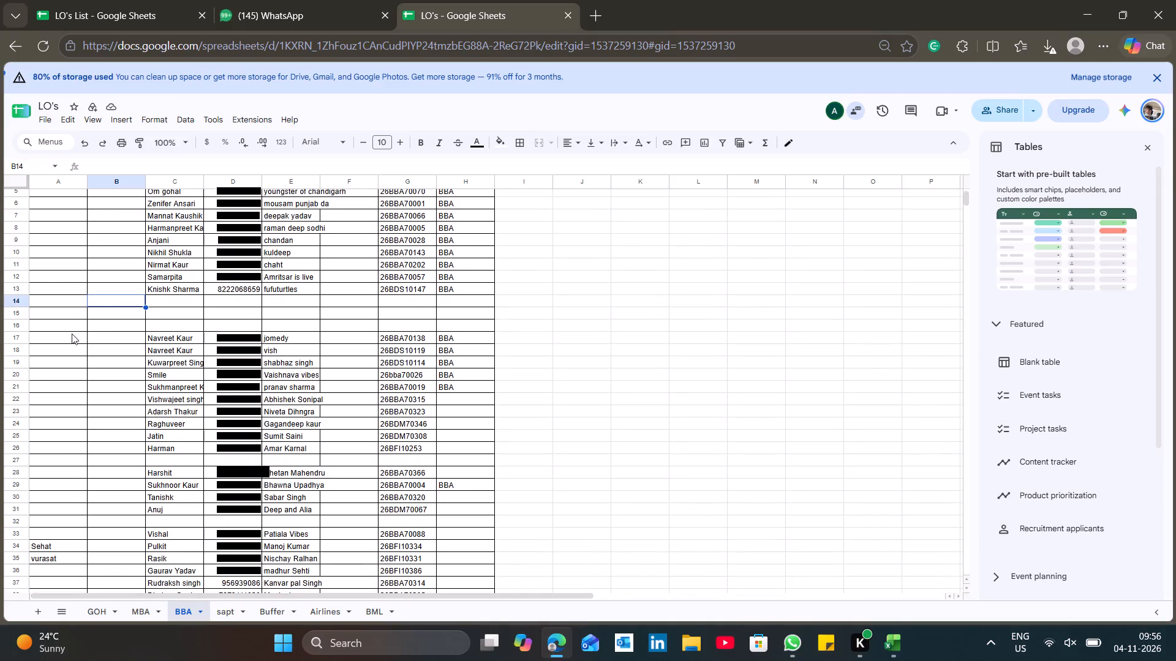
left_click(72, 334)
scroll(72, 334, "down", 1)
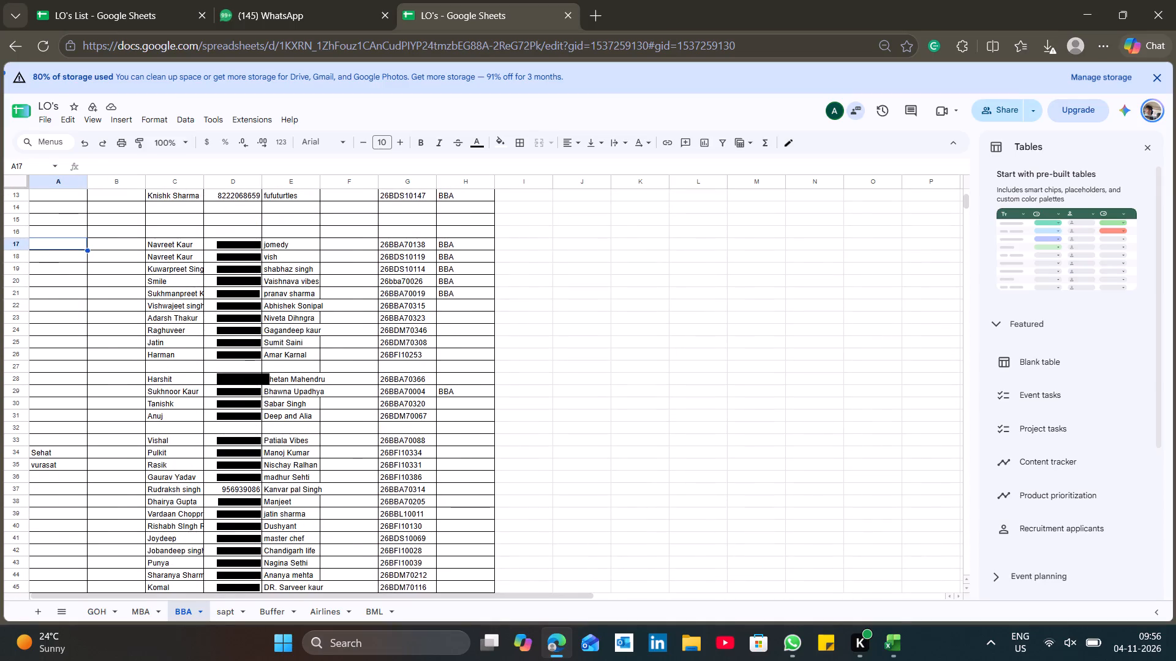
left_click(42, 249)
left_click_drag(45, 244, 339, 346)
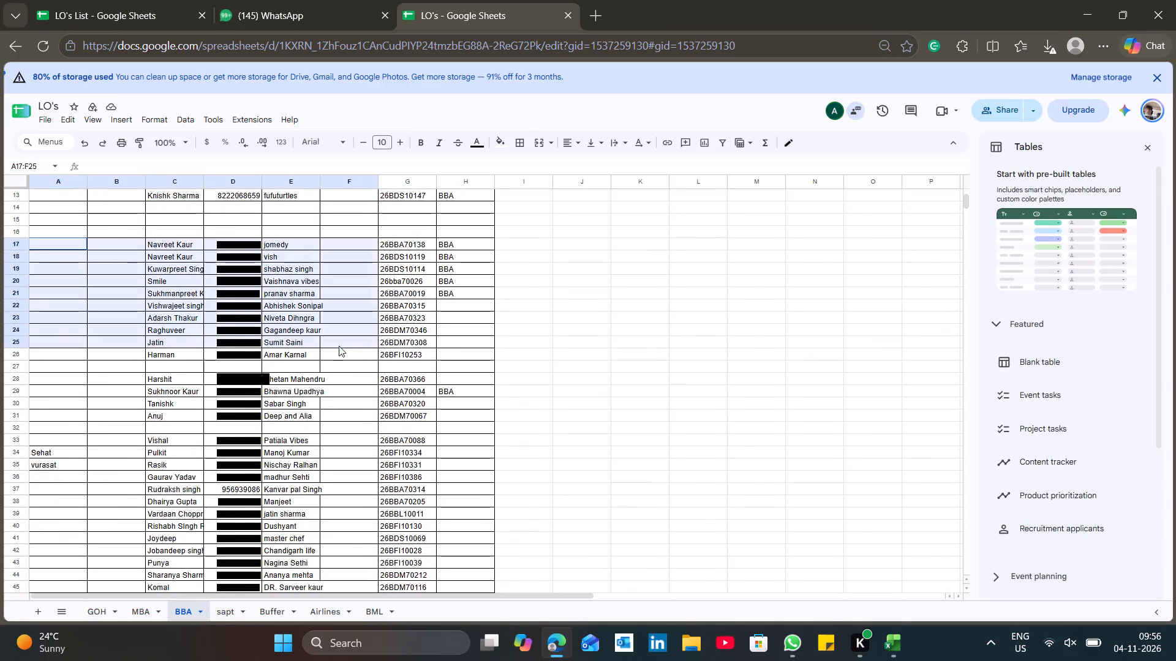
left_click_drag(339, 346, 480, 354)
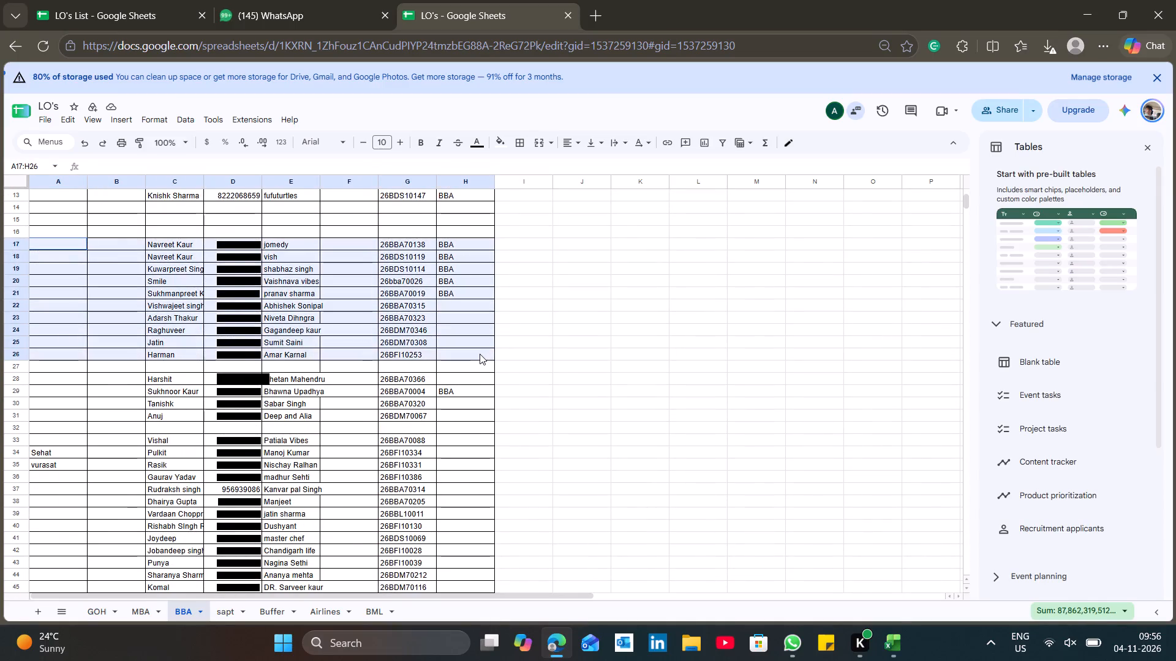
key("ctrl+c")
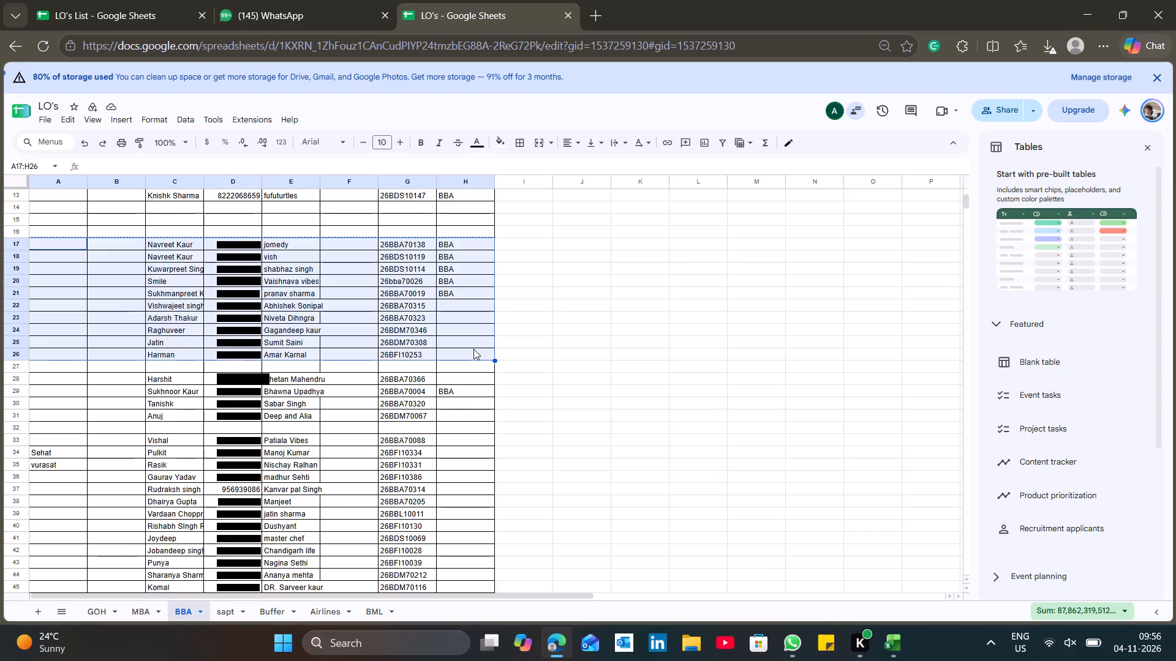
key("ctrl+c")
key("ctrl+c")
scroll(473, 349, "up", 2)
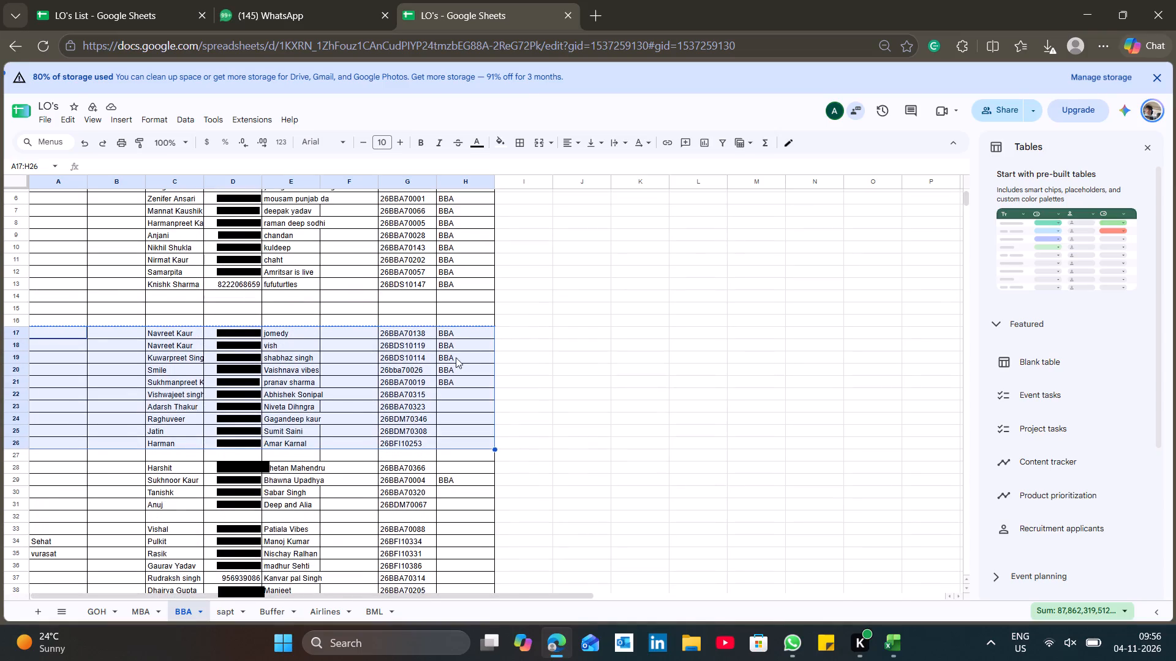
key("BackSpace")
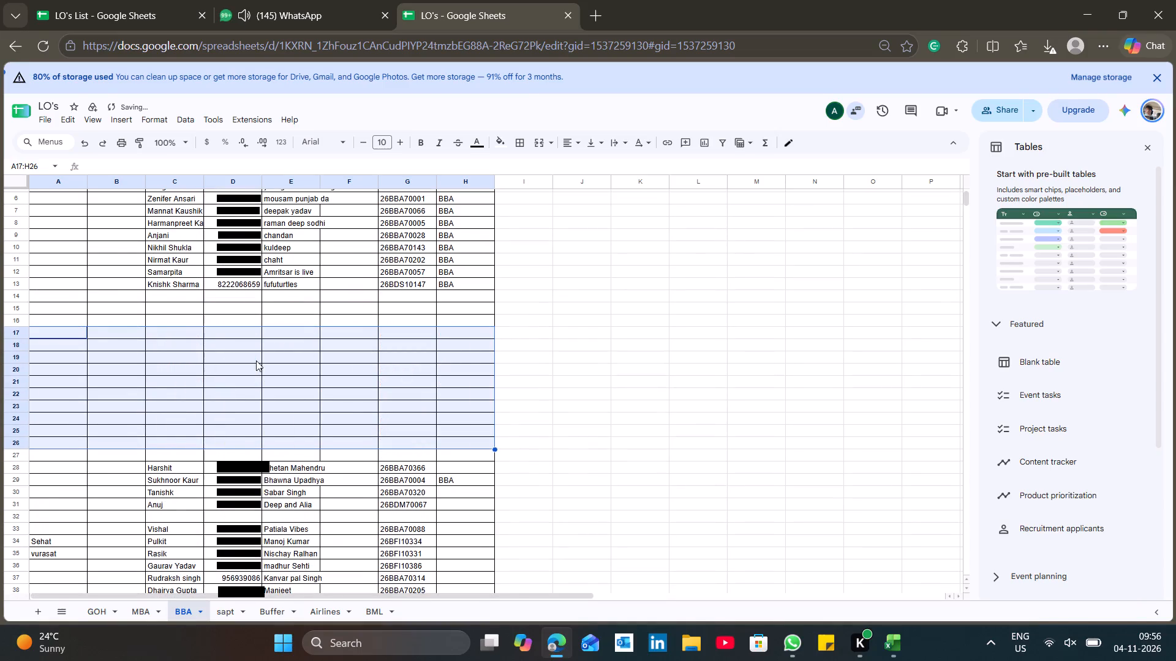
left_click(70, 293)
key("ctrl+v")
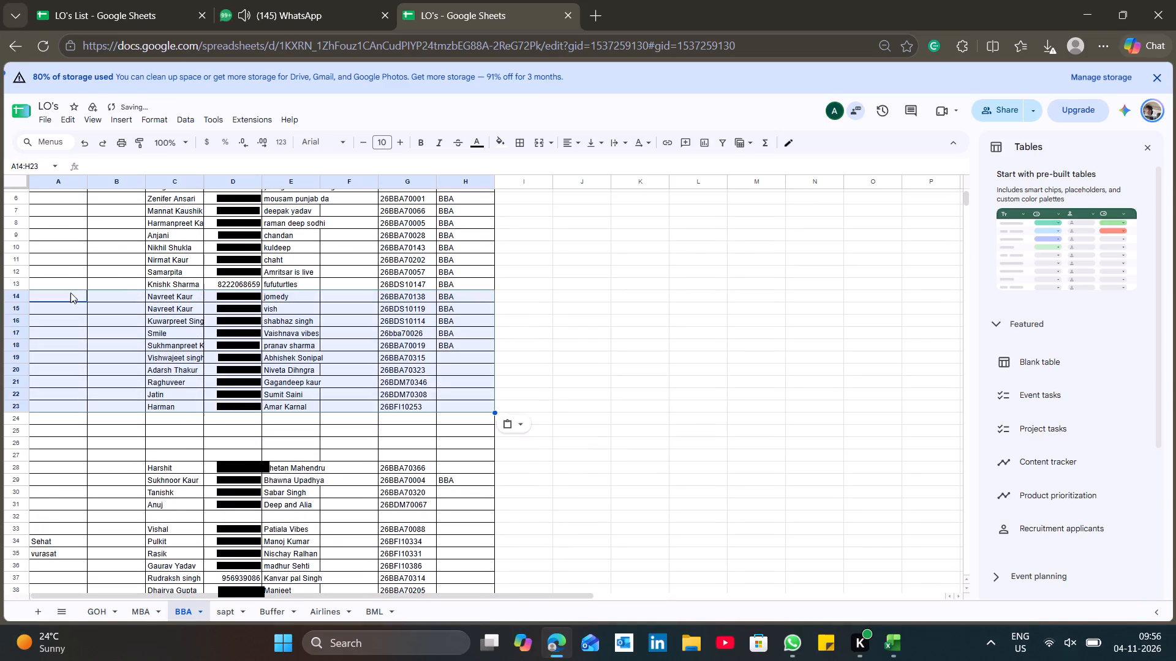
Copy the BBA entries in cells A28 to H31.
scroll(268, 463, "down", 2)
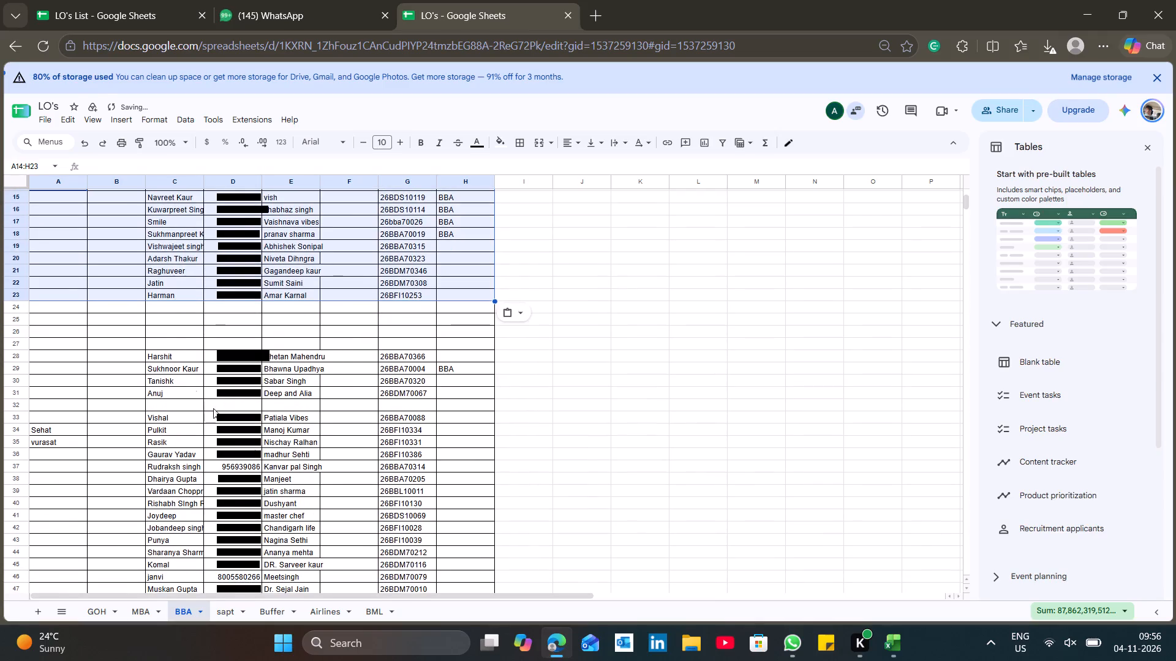
left_click_drag(69, 356, 457, 397)
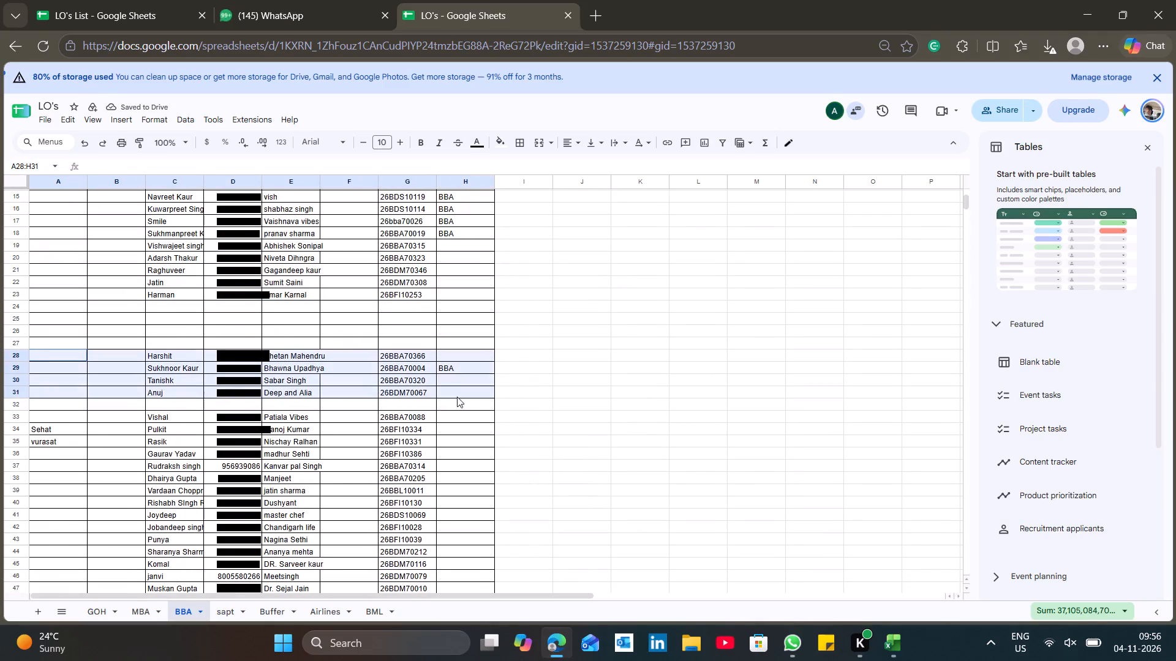
left_click_drag(457, 397, 457, 395)
key("ctrl+c")
key("ctrl+c")
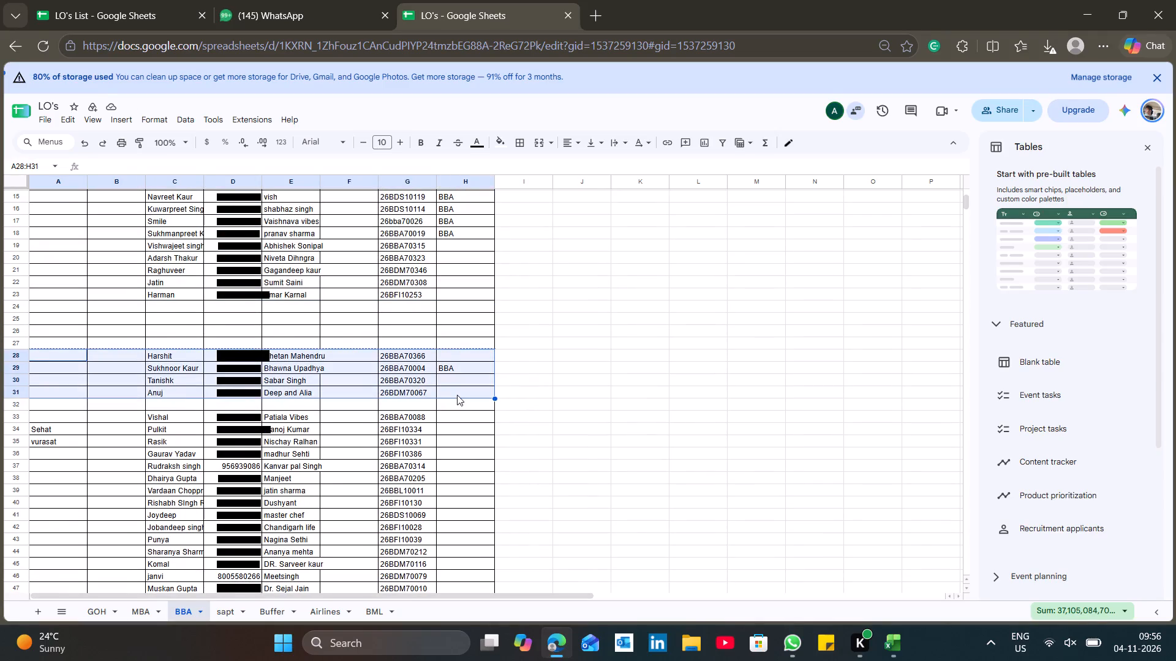
Clear the copied BBA entries from cells A28 to H31 and paste them starting at cell A24, directly below row 23.
left_click(80, 308)
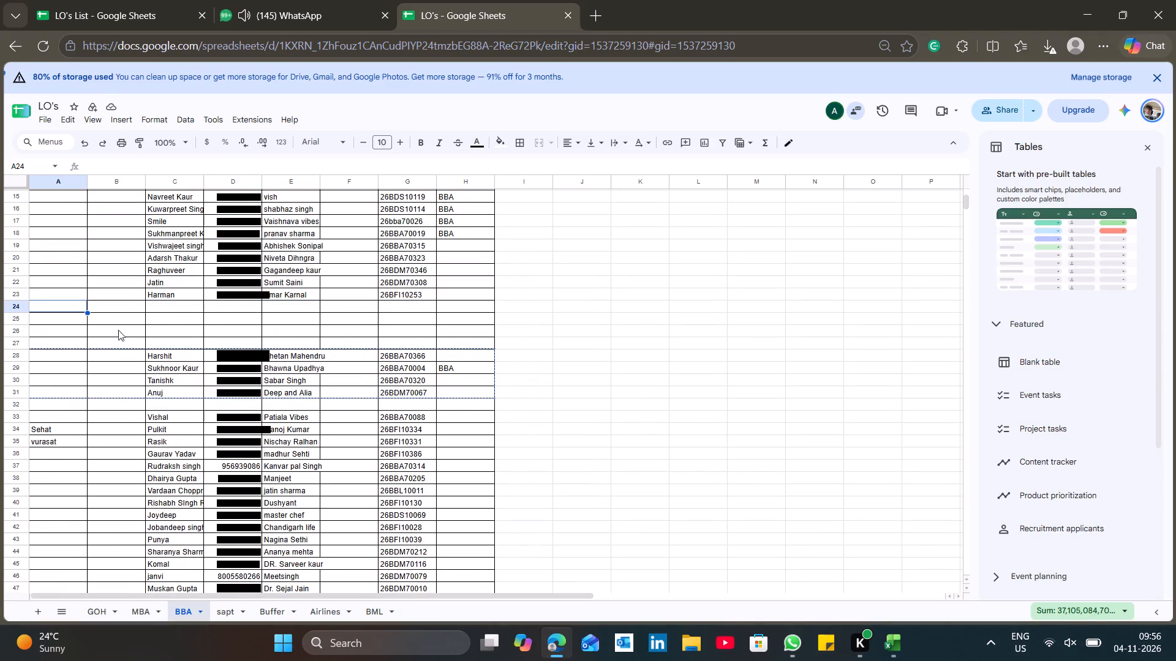
left_click_drag(73, 357, 443, 395)
key("BackSpace")
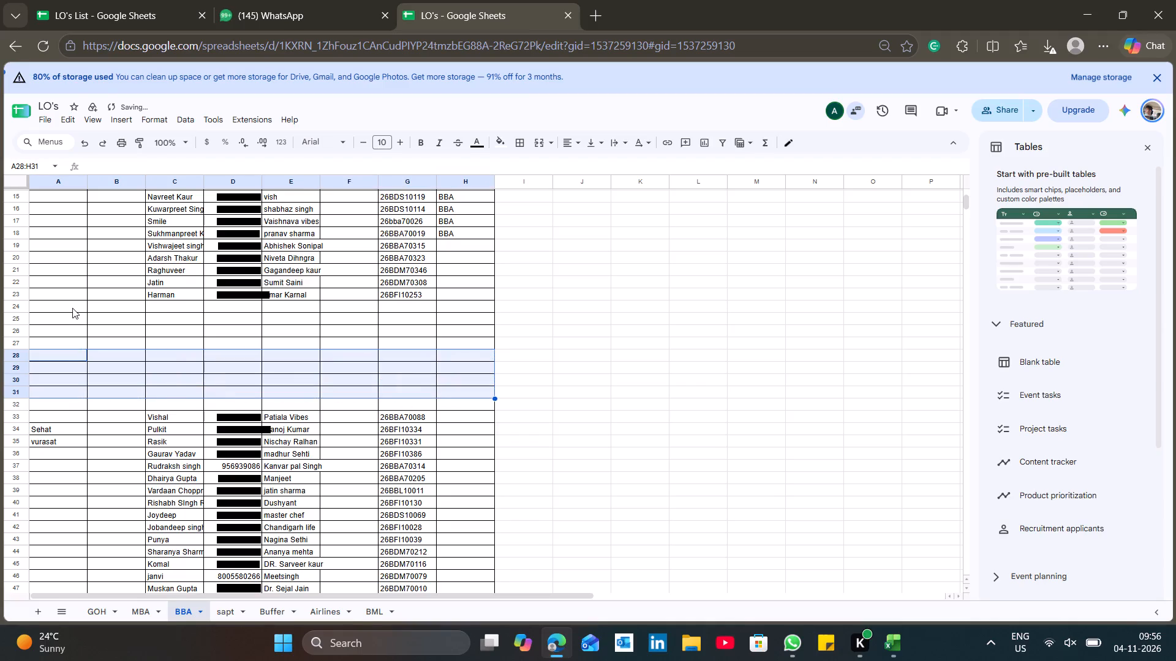
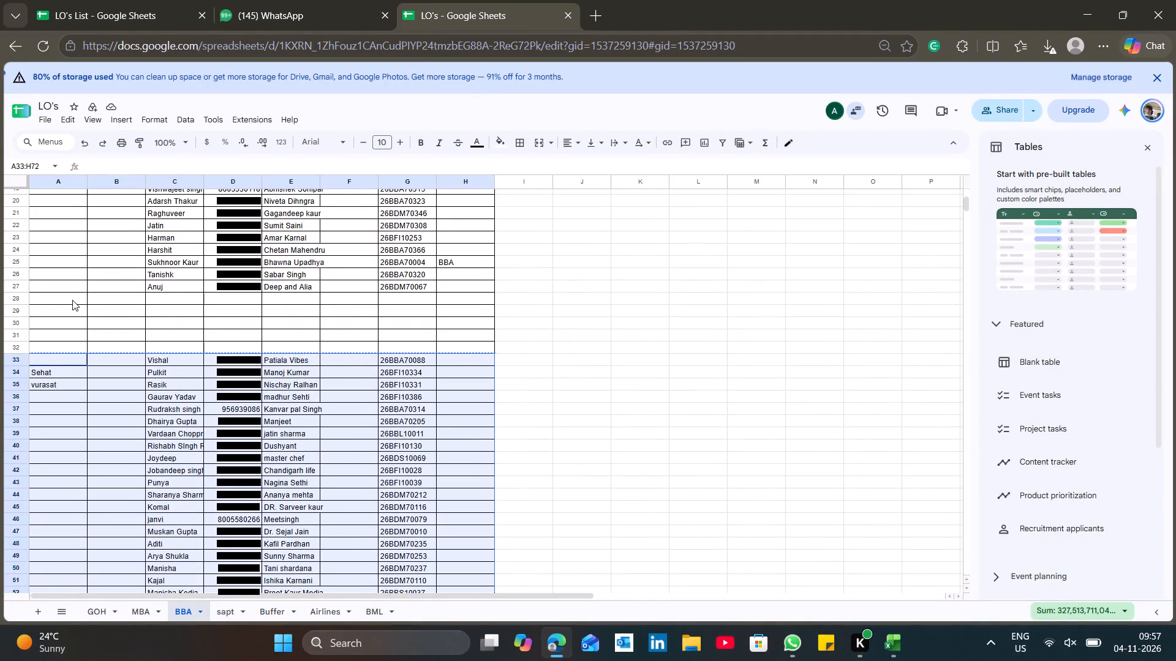
Clear the copied BBA entries from cells A33 to H72 and paste them starting at cell A28, directly below row 27.
key("BackSpace")
left_click(58, 298)
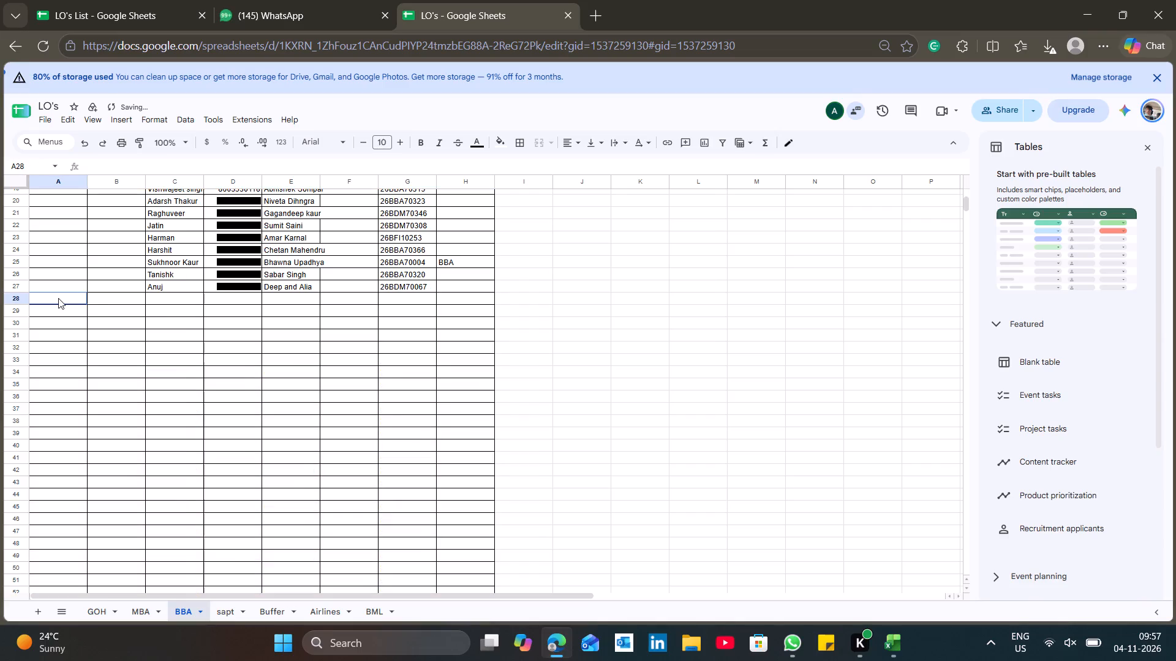
key("ctrl+v")
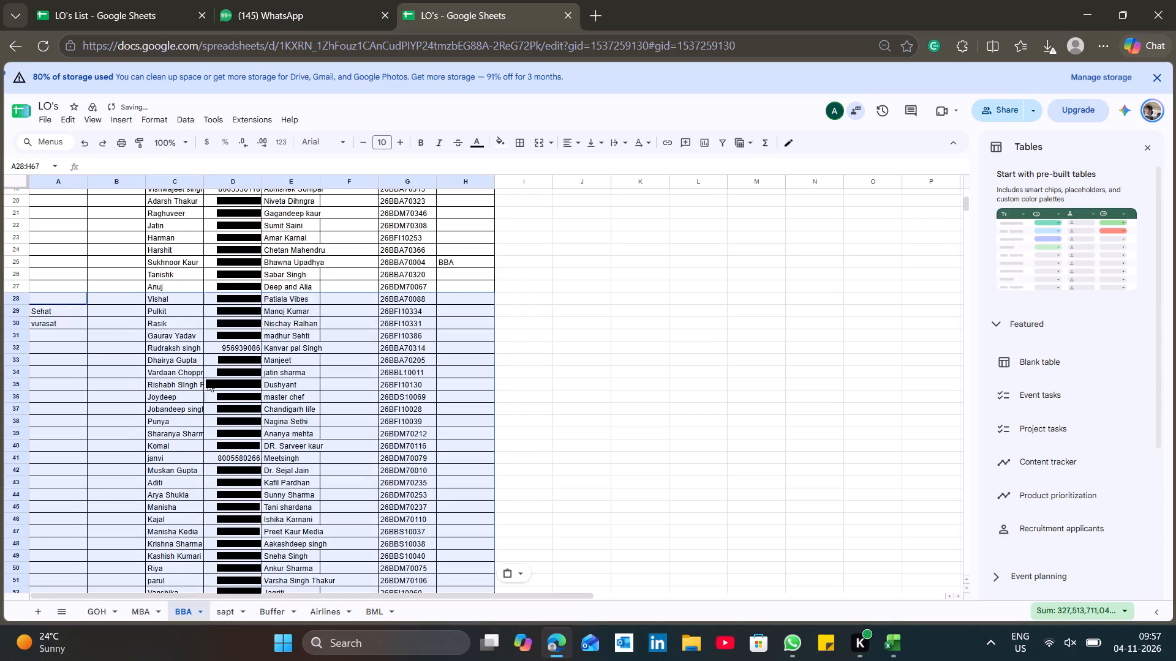
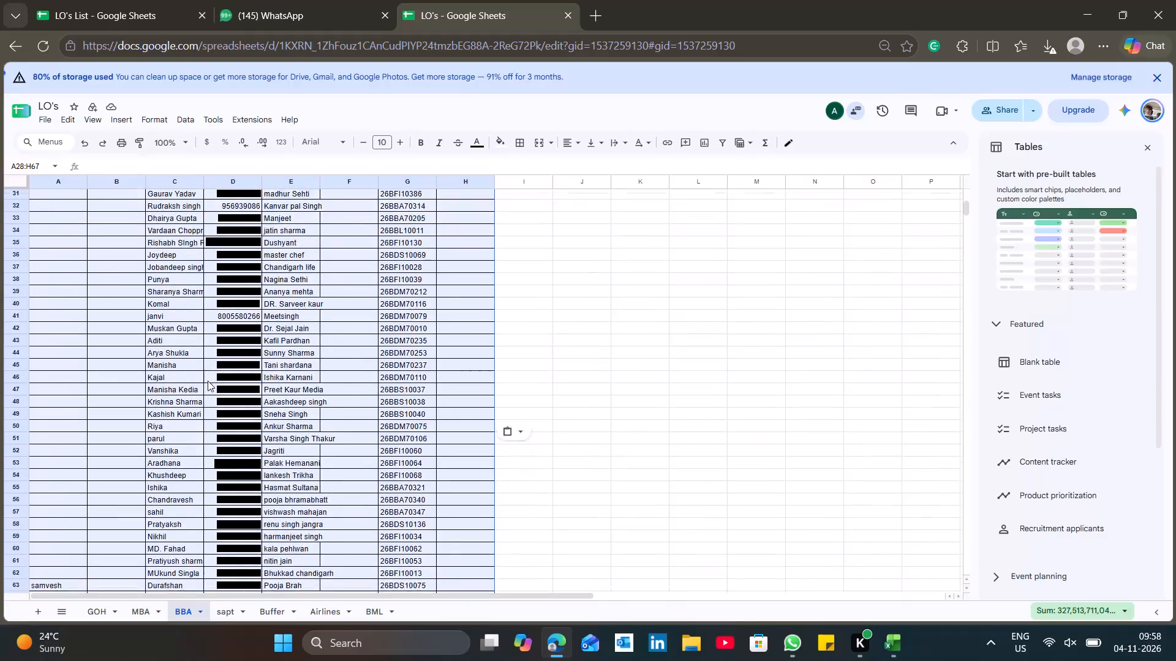
Copy the BBA entries in cells A74 to H78, clear them there, and paste them starting at cell A68, directly below row 67.
scroll(208, 381, "down", 1)
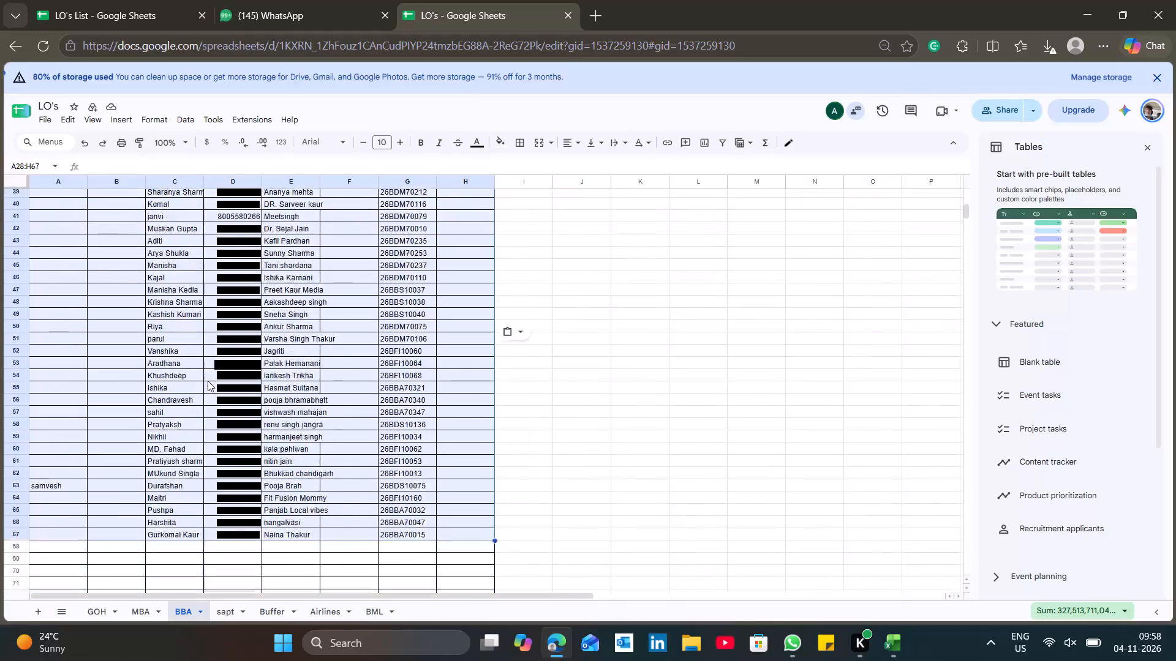
scroll(208, 381, "down", 3)
scroll(208, 381, "up", 2)
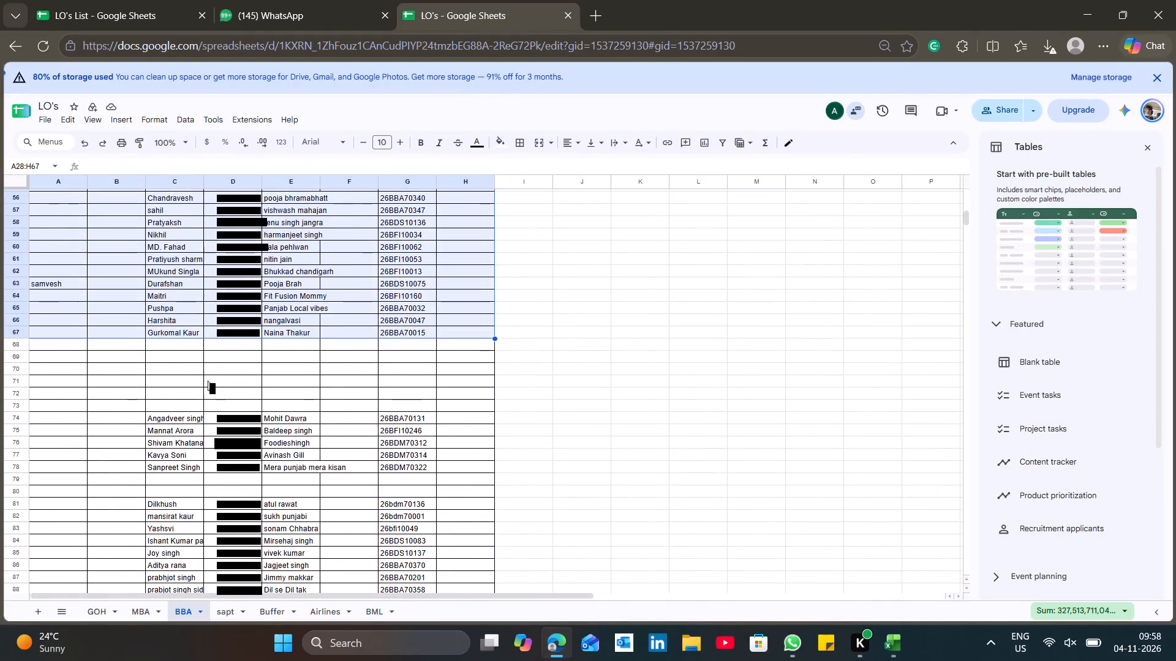
left_click(130, 418)
left_click(71, 416)
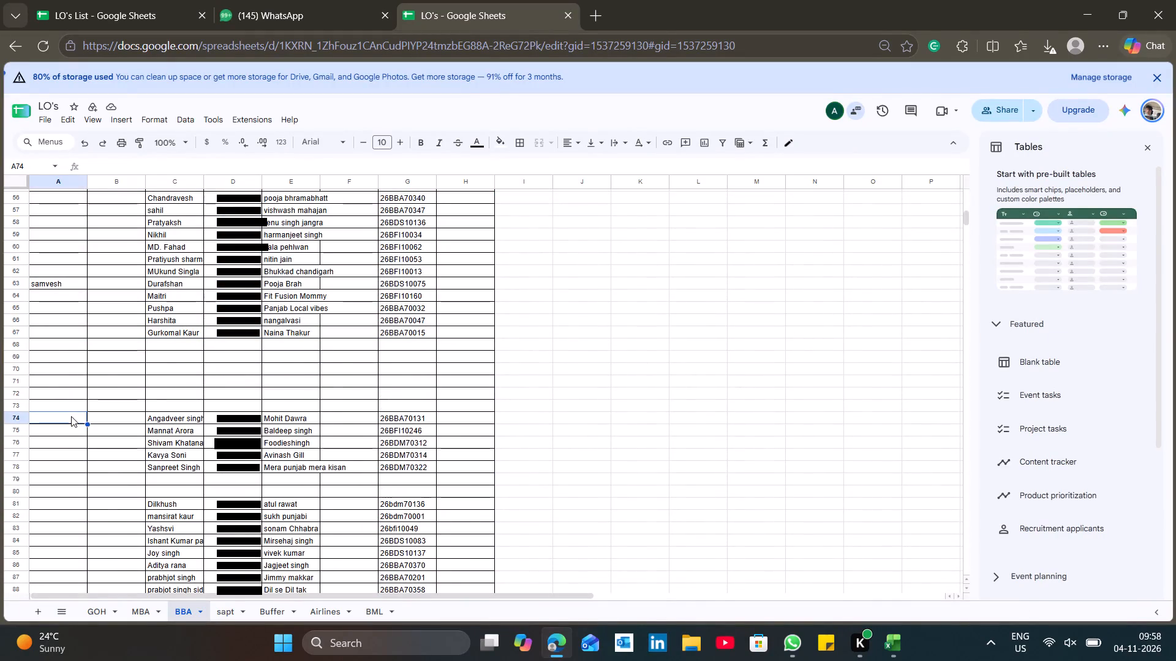
left_click_drag(71, 416, 460, 468)
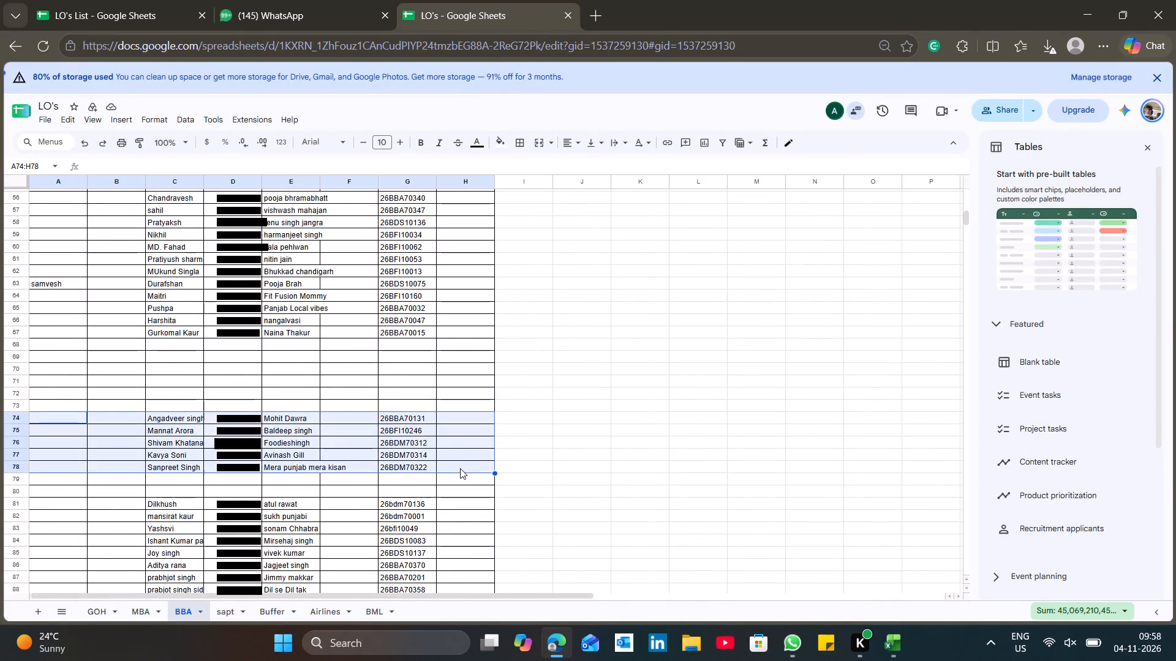
key("ctrl+c")
left_click(70, 342)
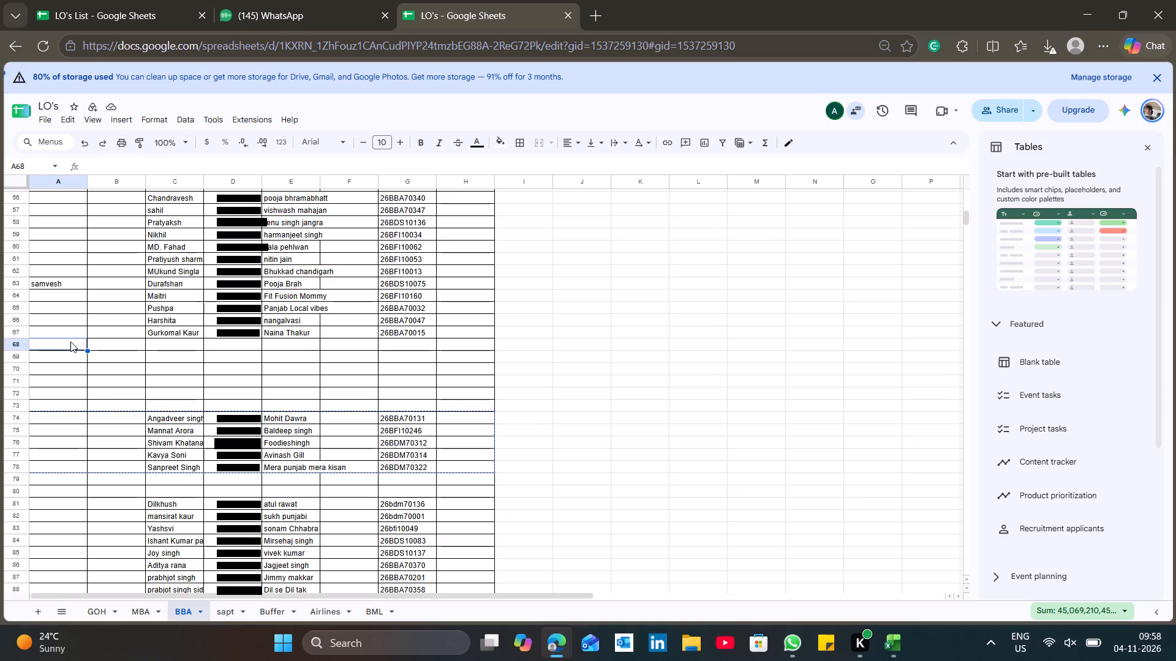
left_click_drag(75, 421, 453, 465)
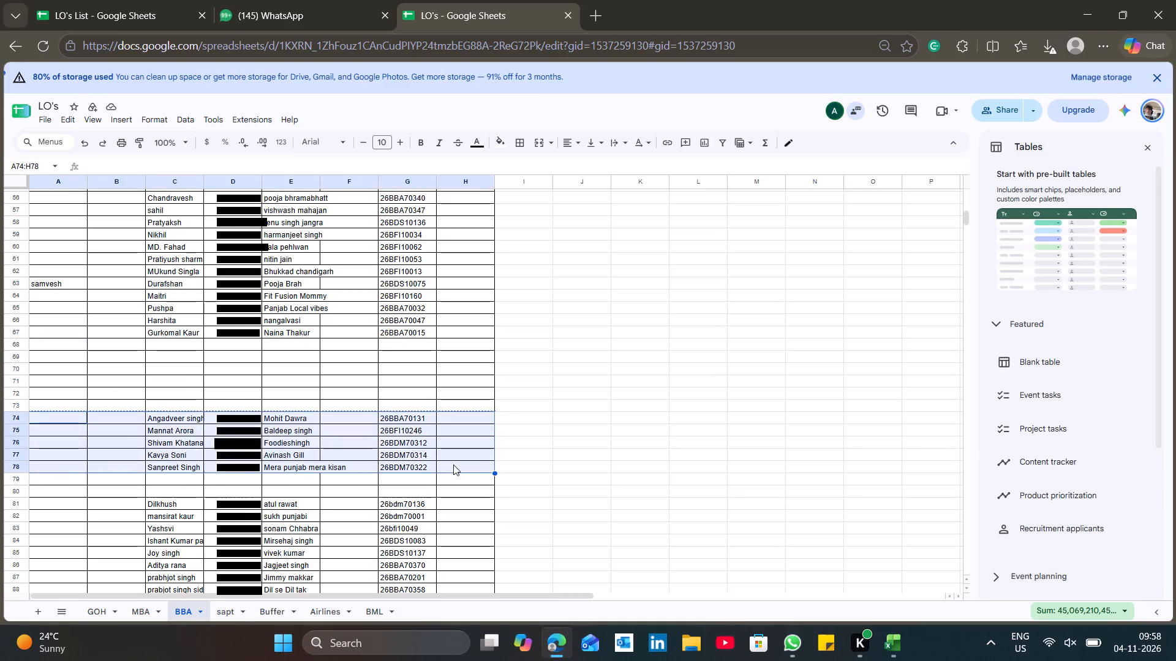
key("BackSpace")
left_click(74, 345)
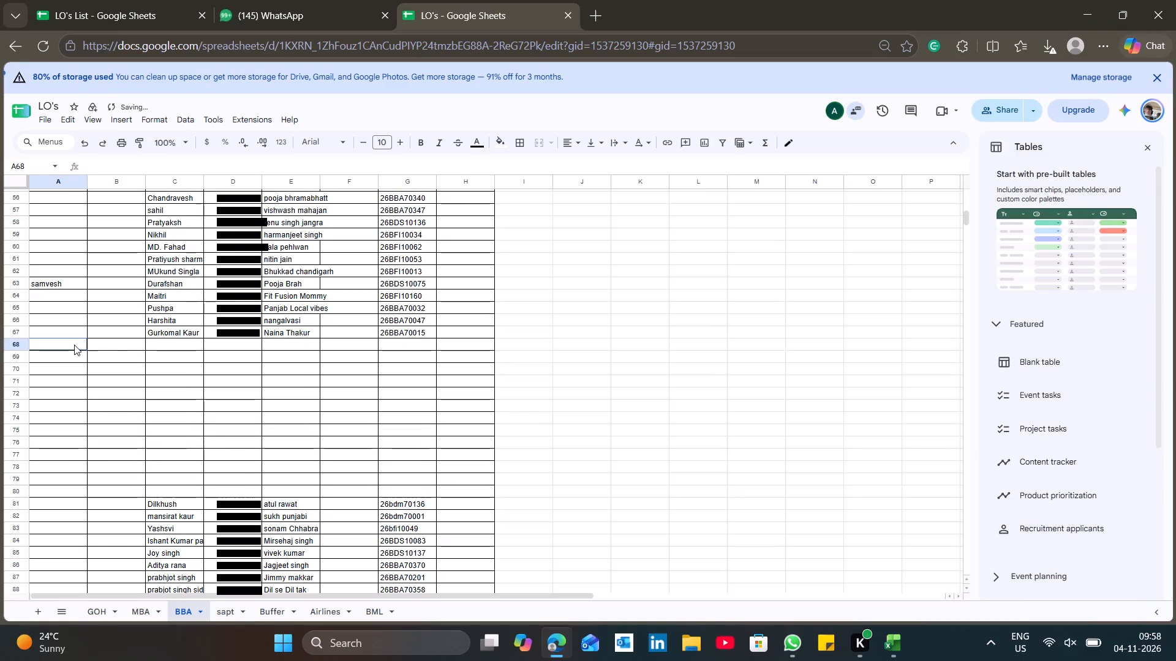
key("ctrl+v")
Copy the BBA entries in cells A81 to H109, clear them there, and paste them starting at cell A73, directly below row 72.
scroll(101, 404, "down", 2)
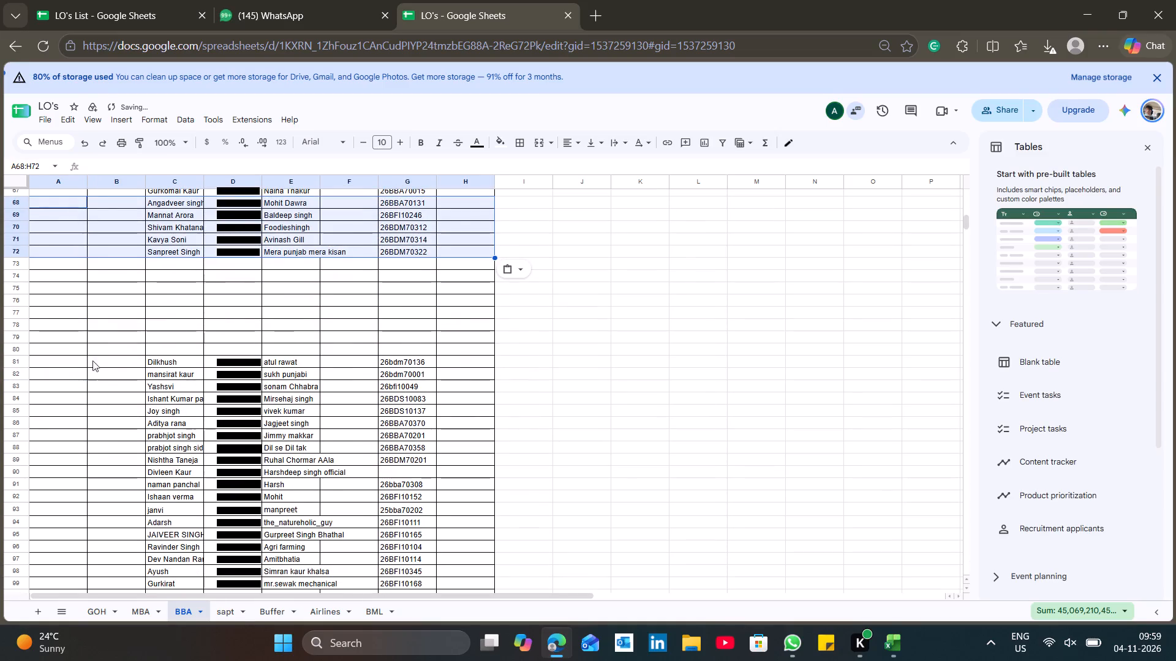
left_click(66, 363)
left_click_drag(66, 363, 421, 649)
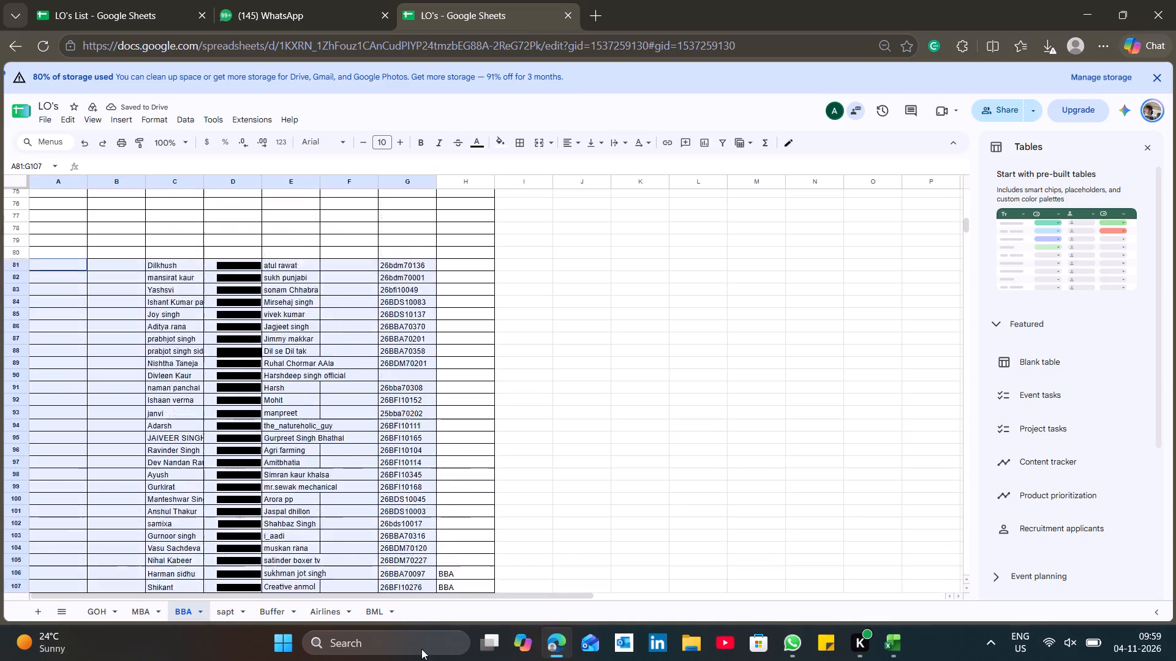
left_click_drag(421, 649, 464, 462)
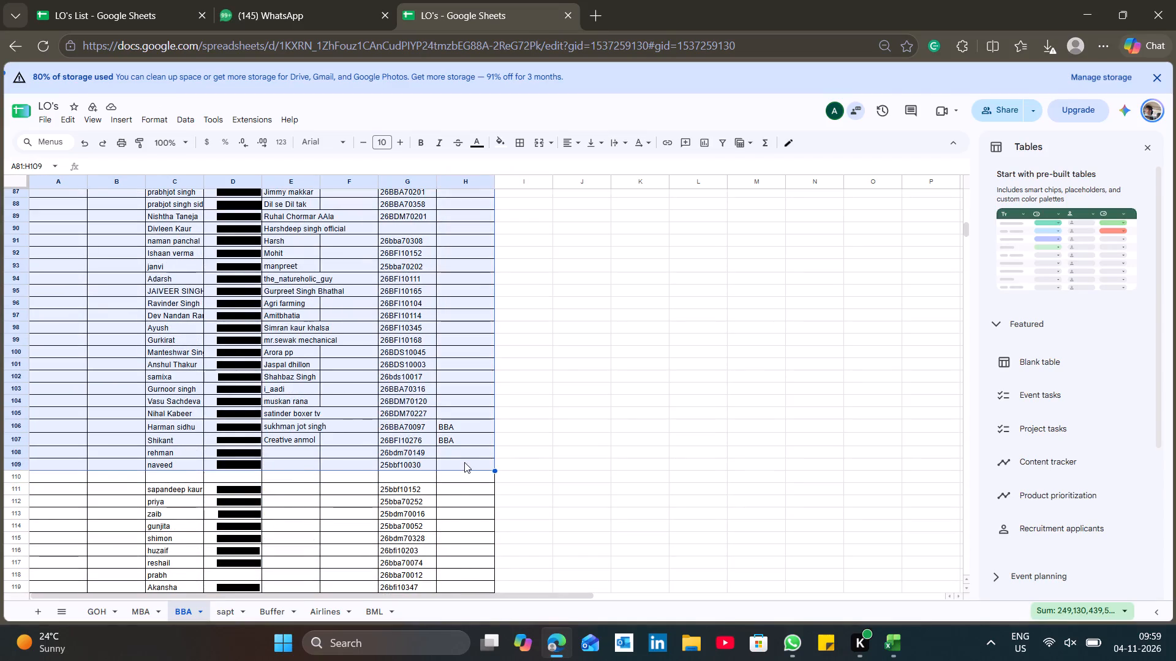
key("ctrl+c")
key("ctrl+c")
scroll(287, 370, "up", 2)
scroll(184, 303, "up", 1)
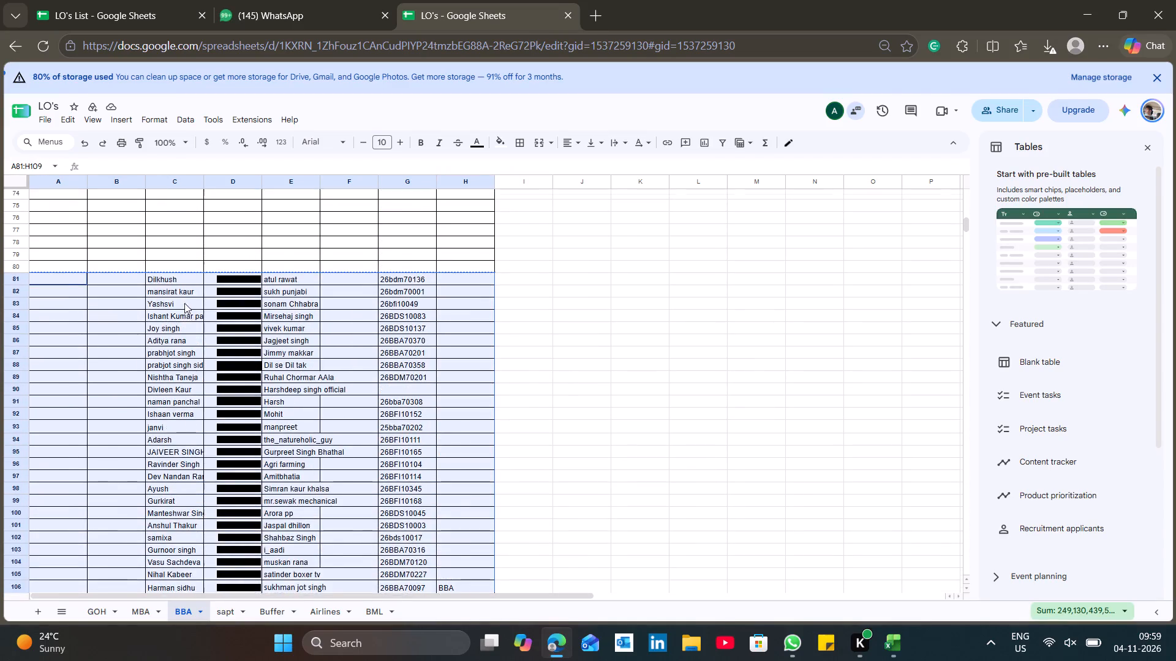
scroll(184, 303, "up", 1)
left_click(67, 293)
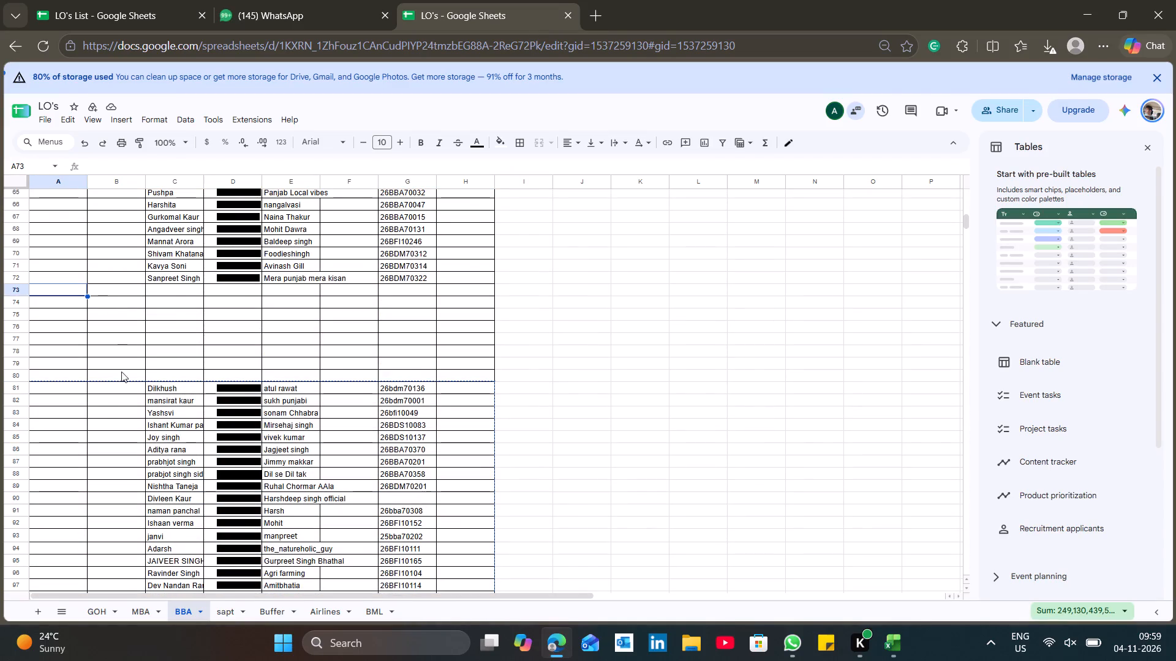
left_click_drag(66, 390, 428, 400)
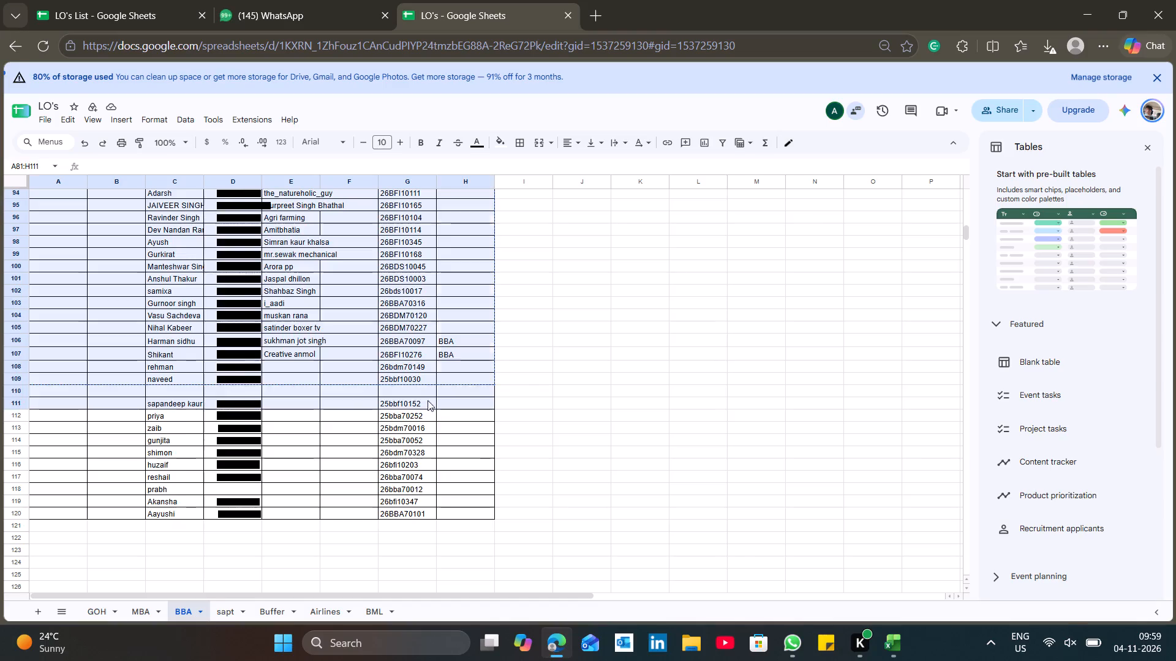
left_click_drag(428, 400, 457, 381)
key("BackSpace")
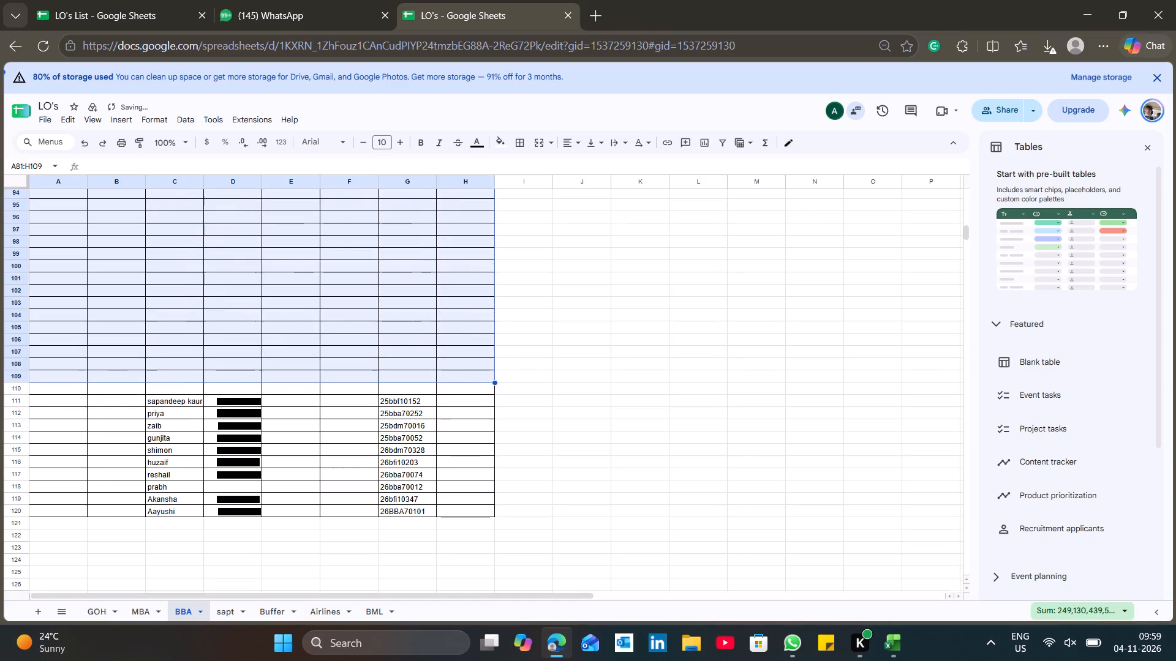
scroll(457, 381, "up", 5)
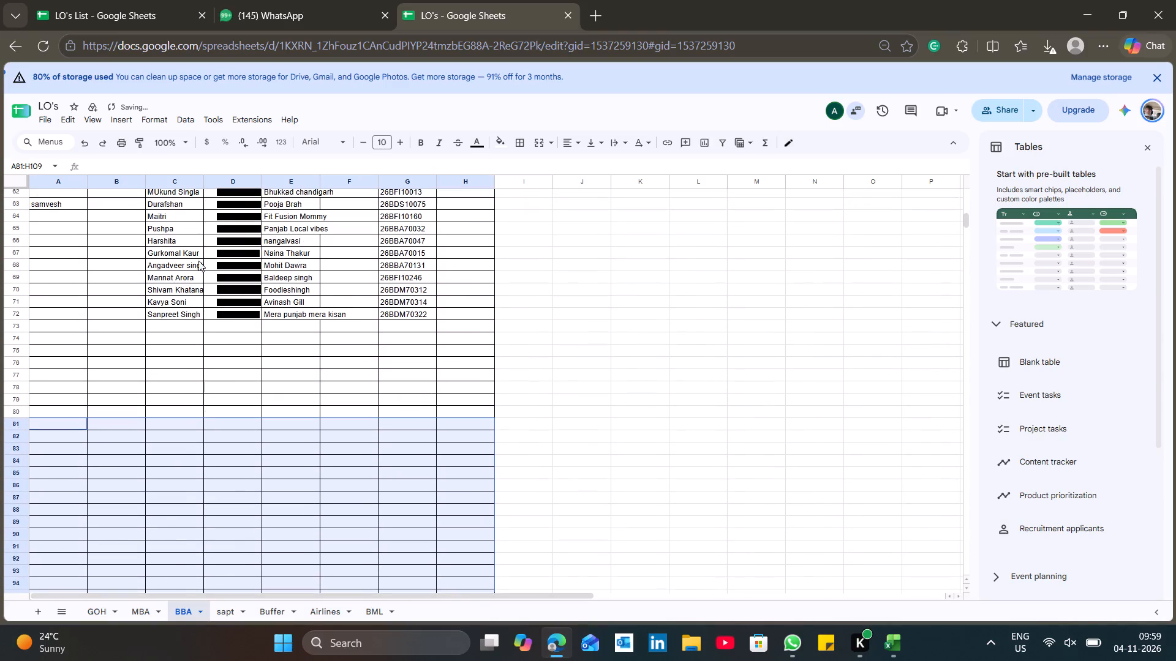
left_click(56, 329)
key("ctrl+v")
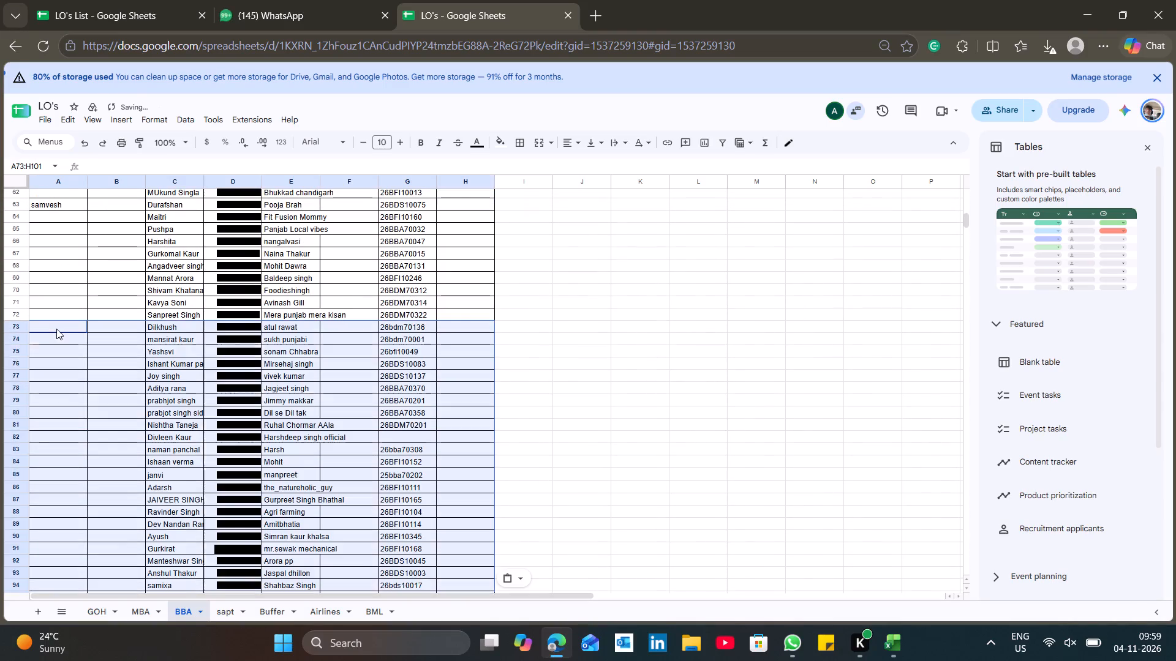
Copy the BBA entries in cells A111 to H120, clear them there, and paste them starting at cell A102, directly below row 101.
scroll(234, 408, "down", 4)
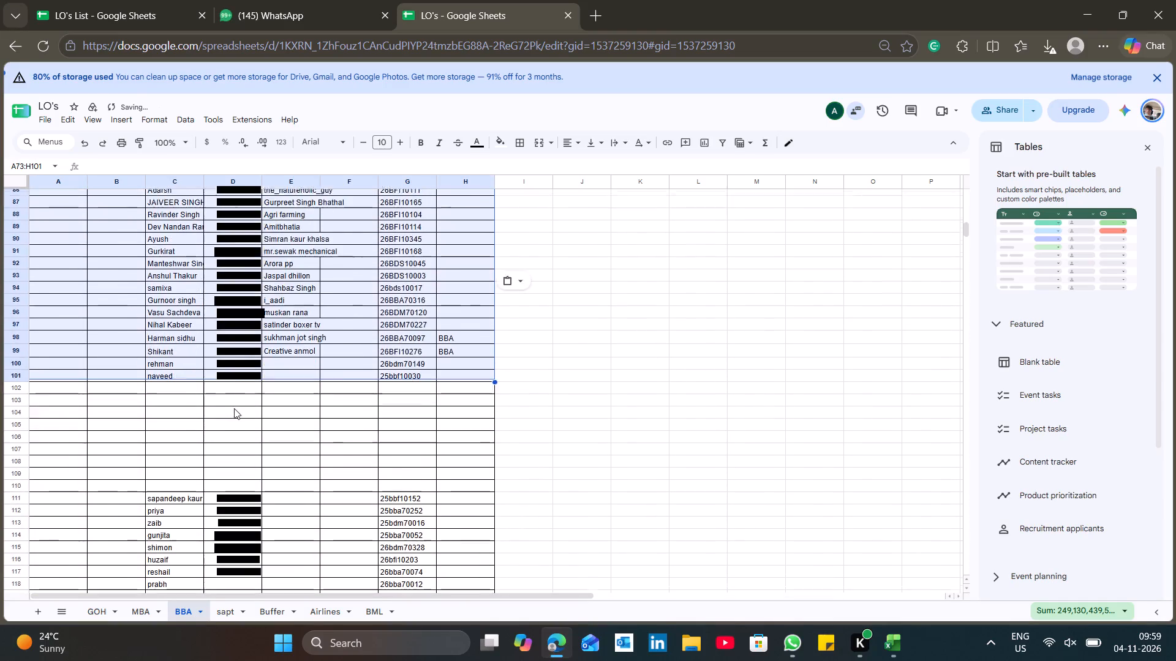
scroll(234, 408, "down", 1)
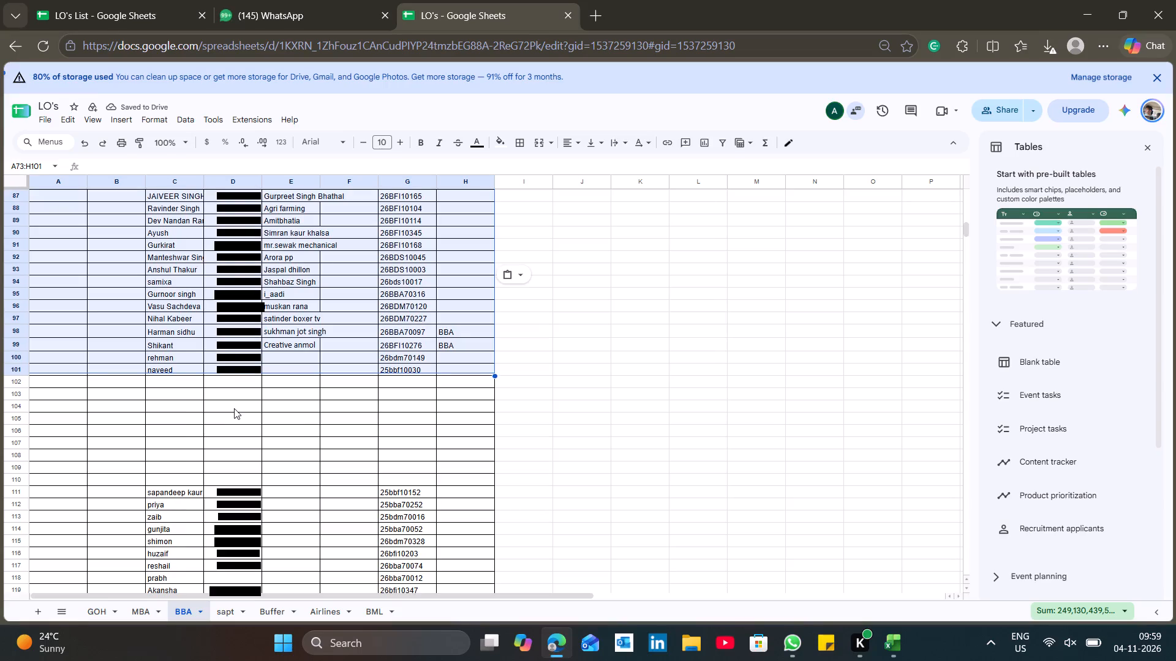
scroll(207, 452, "down", 1)
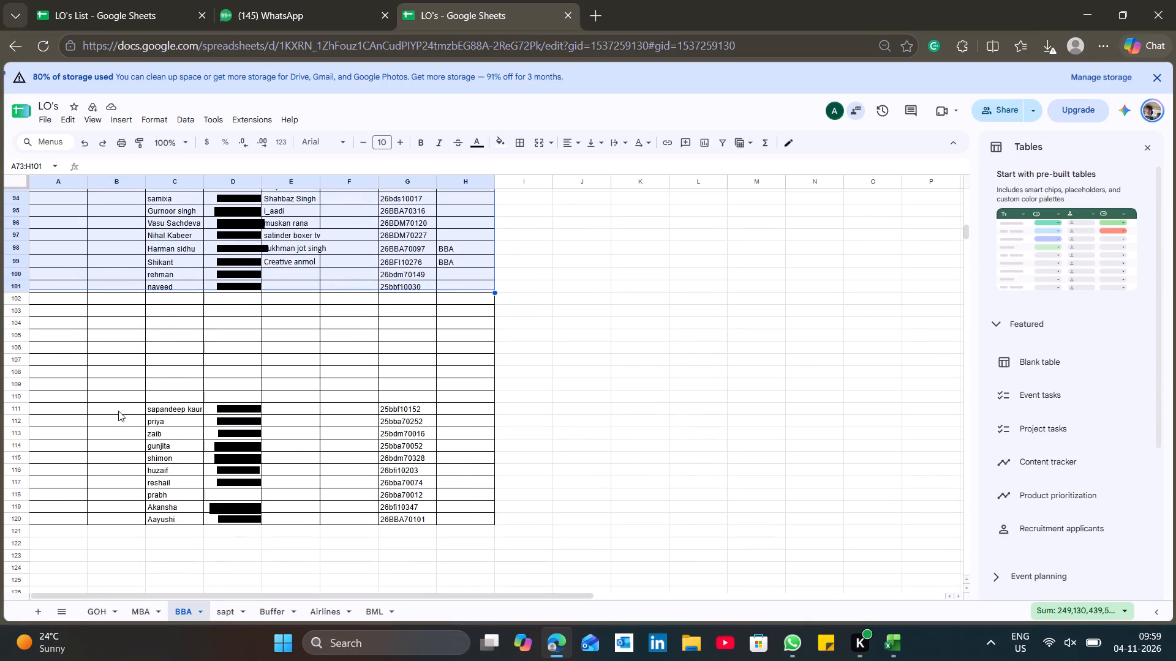
left_click_drag(78, 406, 485, 520)
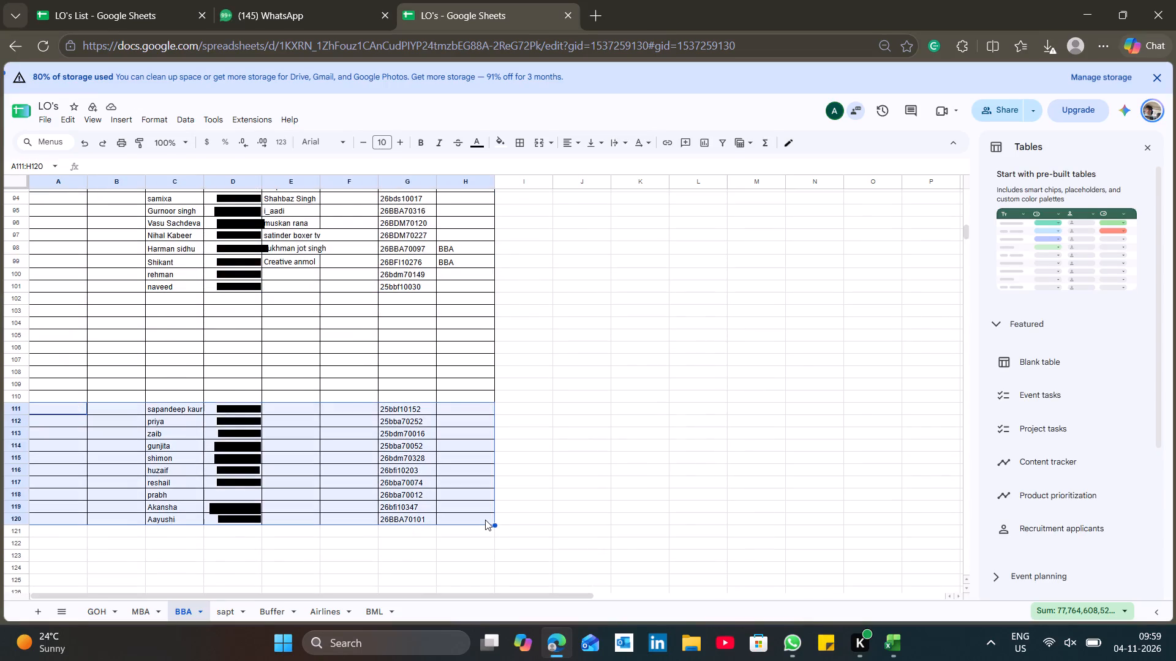
key("ctrl+c")
key("ctrl+c")
key("ctrl+c")
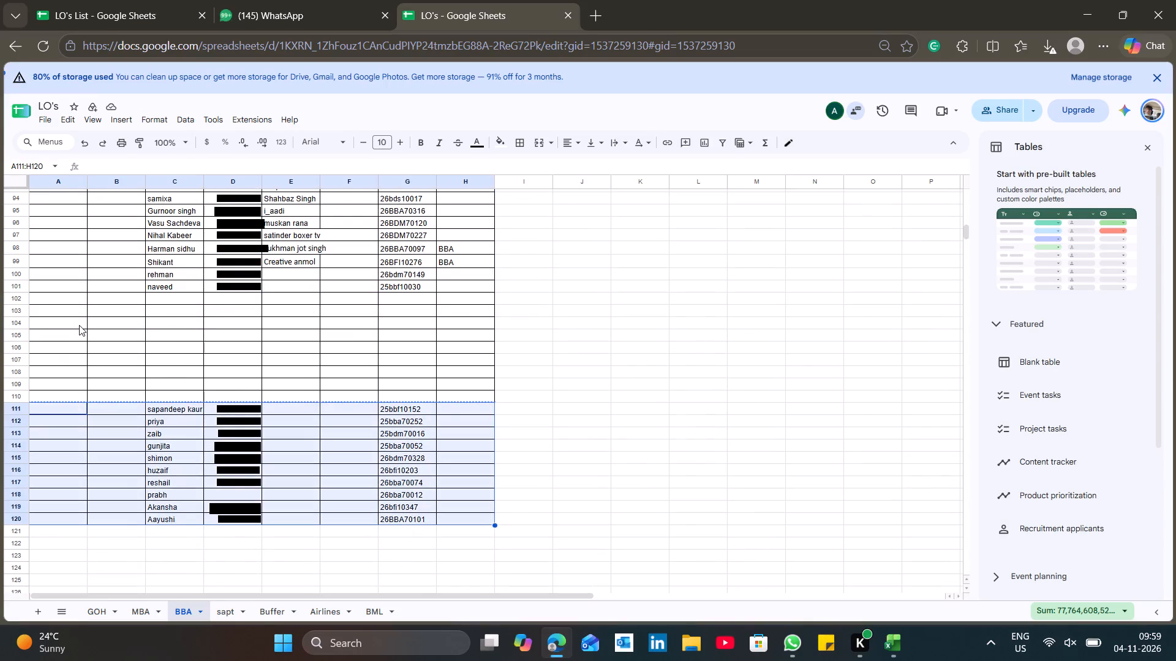
key("BackSpace")
left_click(48, 298)
key("ctrl+v")
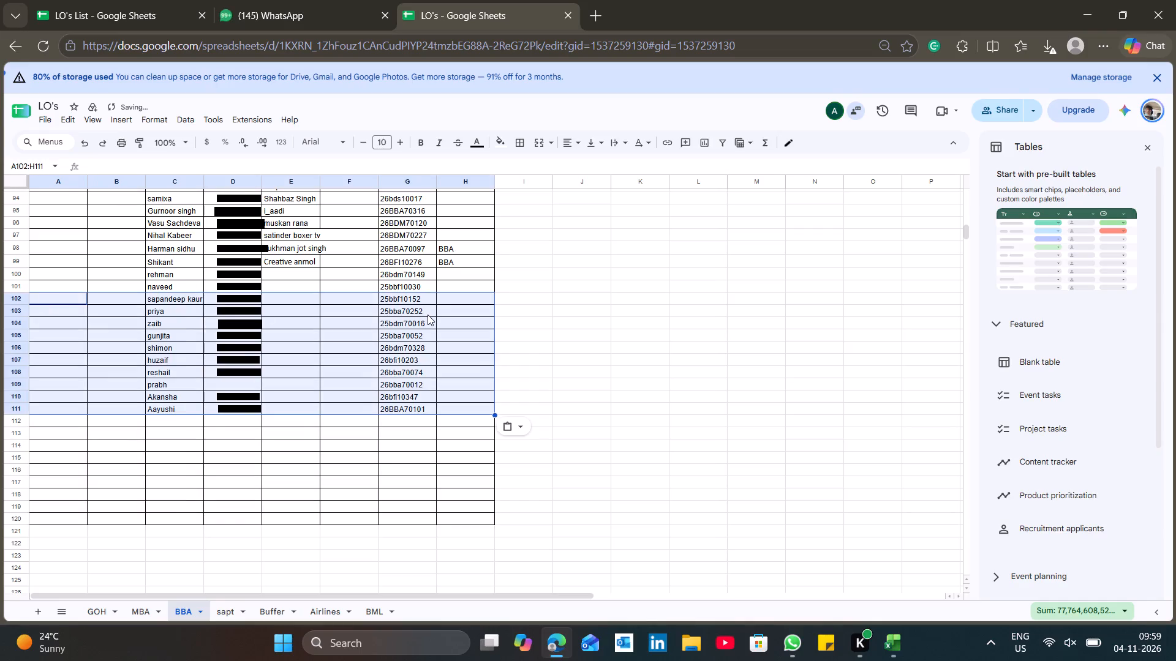
Review the BBA sheet back up to its header row and look over the MBA and GOH sheets.
scroll(428, 315, "up", 8)
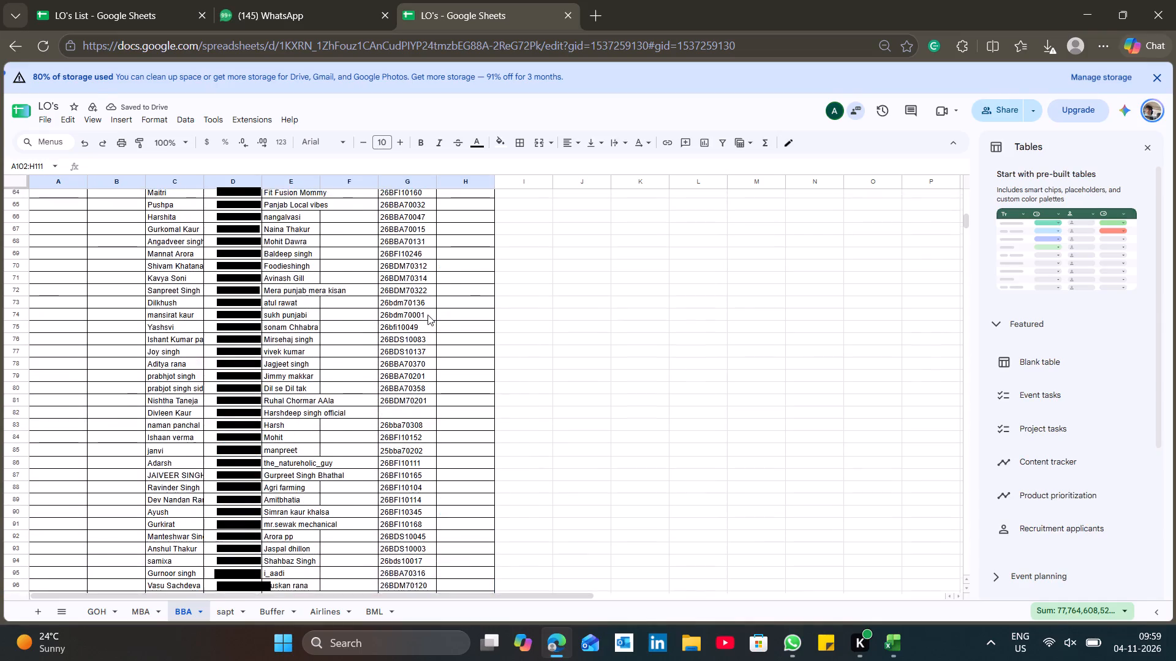
scroll(428, 315, "up", 4)
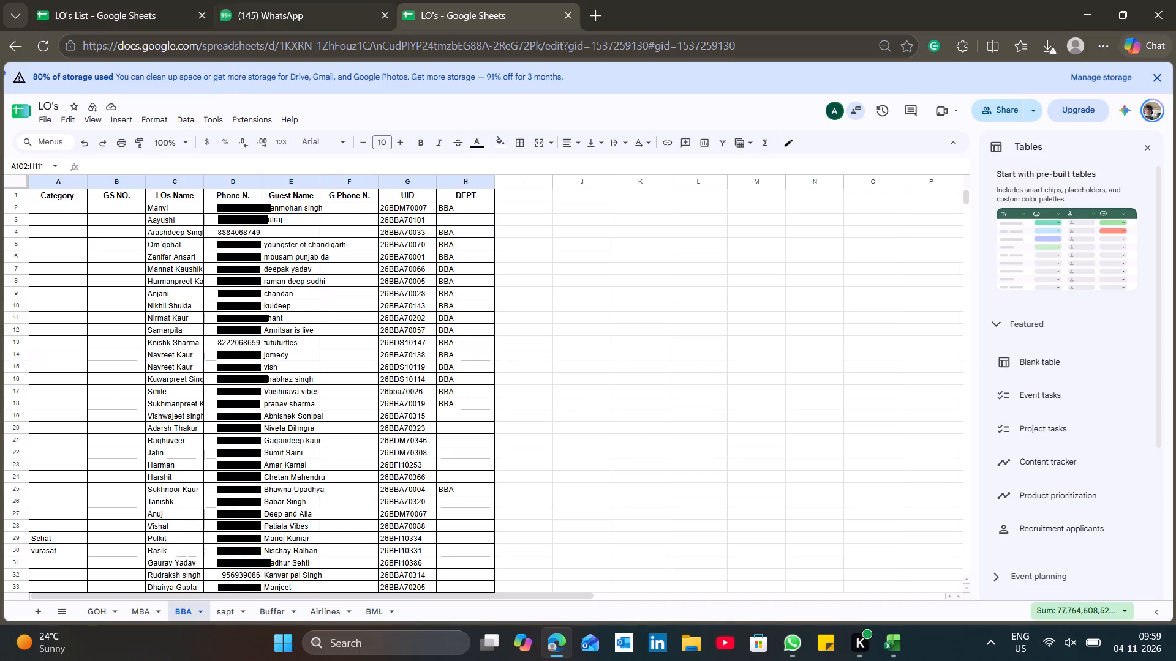
left_click(149, 614)
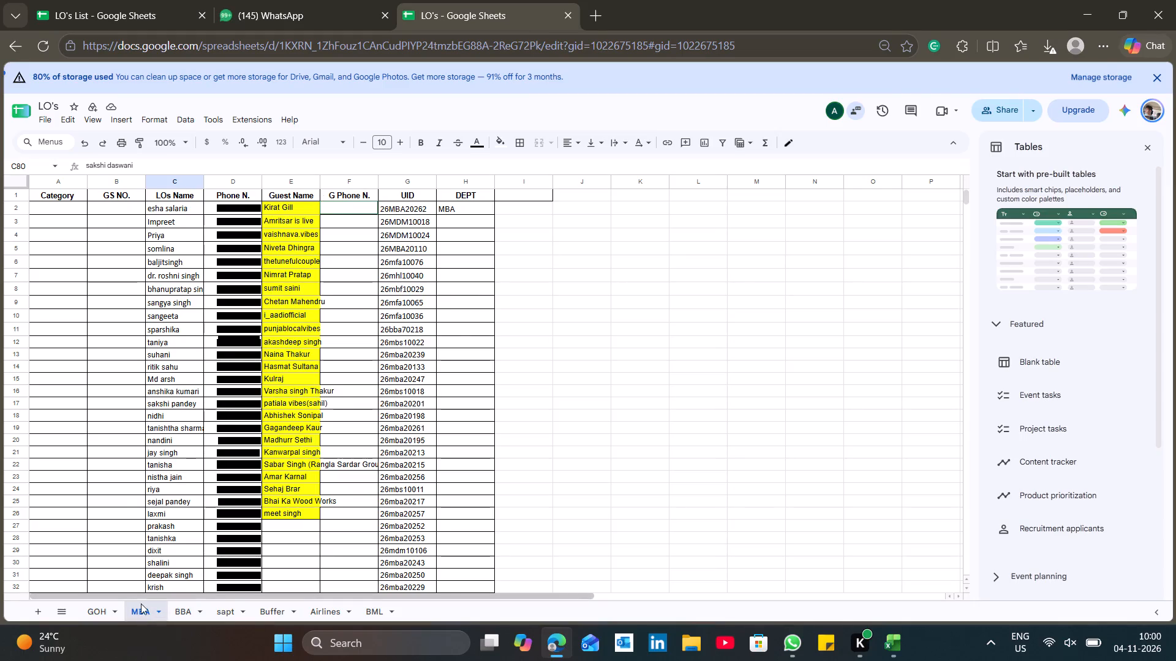
left_click(99, 611)
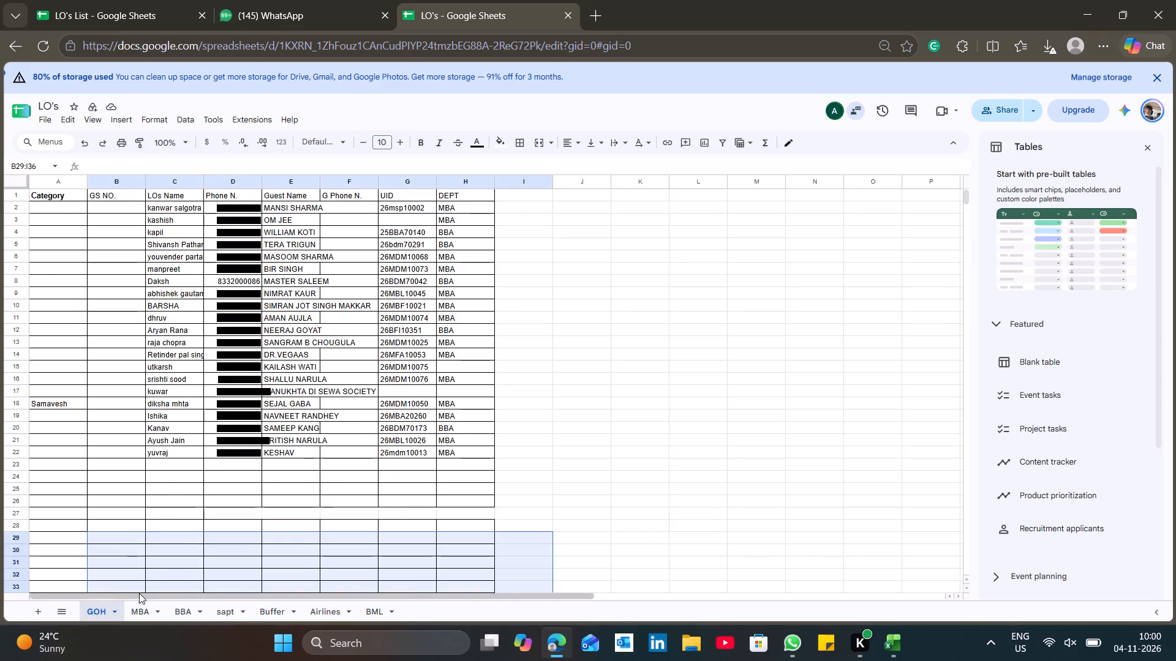
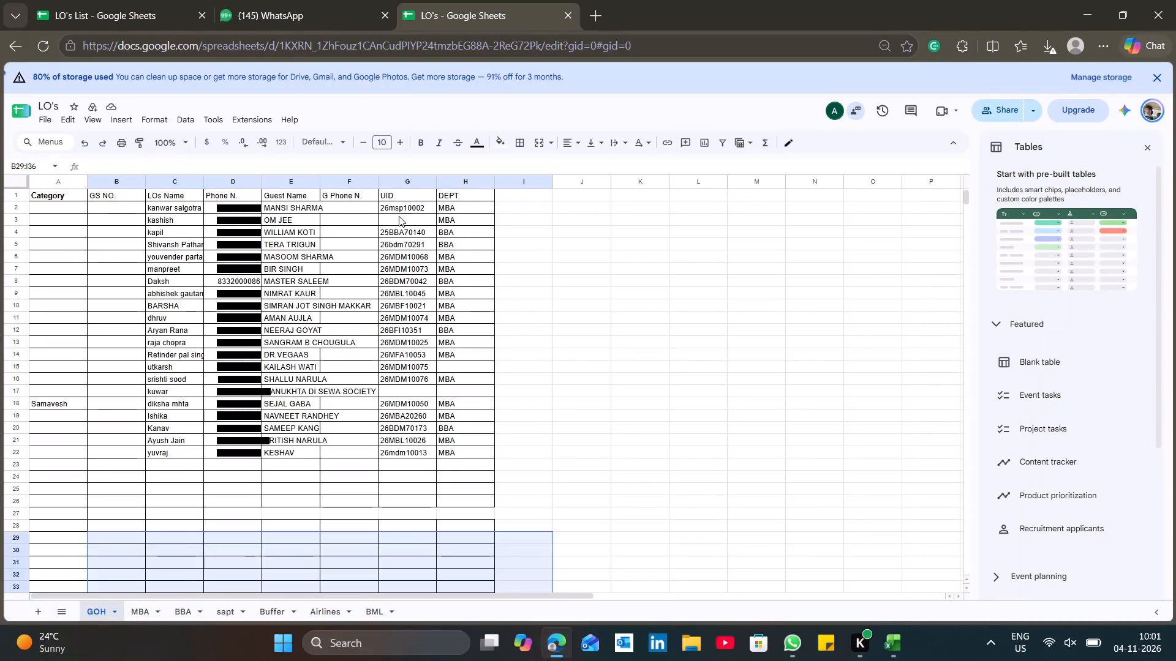
Compare the GOH sheet of the LO's spreadsheet with the GOH sheet of LO's List, checking the entries in rows 2 to 22.
left_click(399, 216)
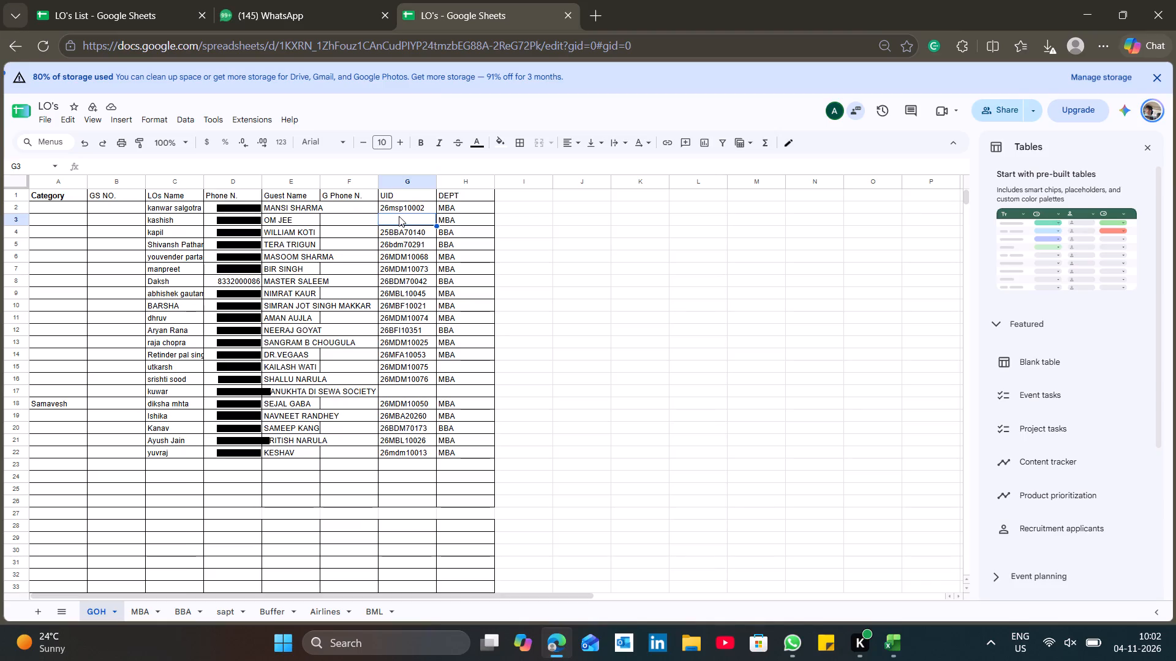
scroll(399, 216, "up", 1)
left_click(67, 3)
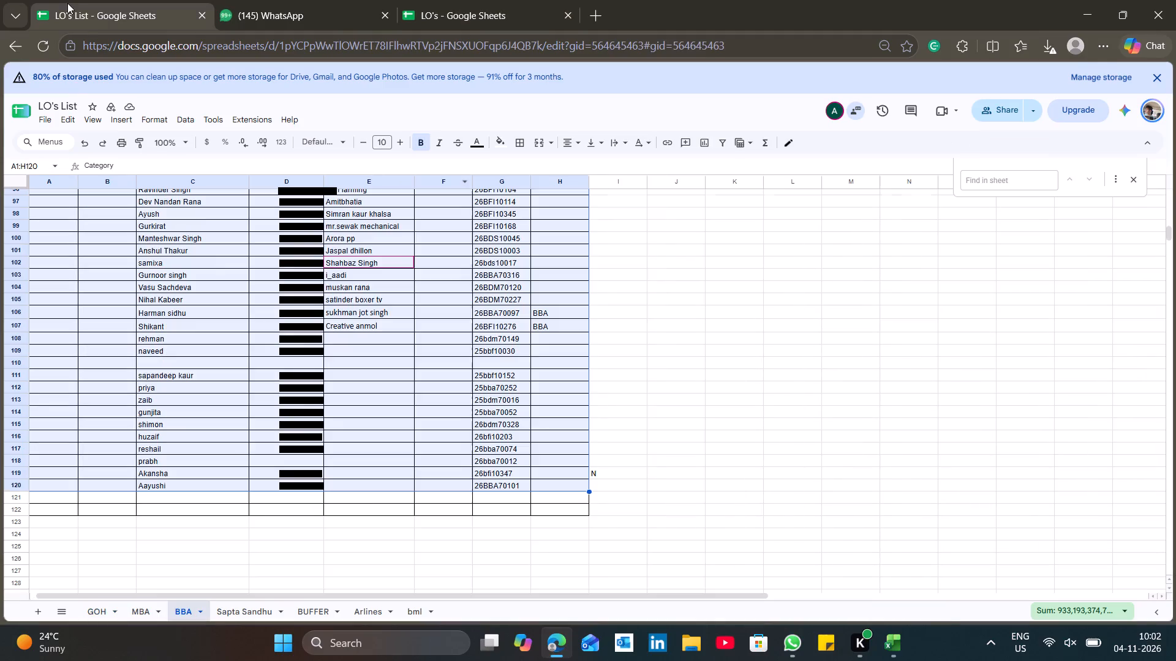
scroll(250, 517, "up", 10)
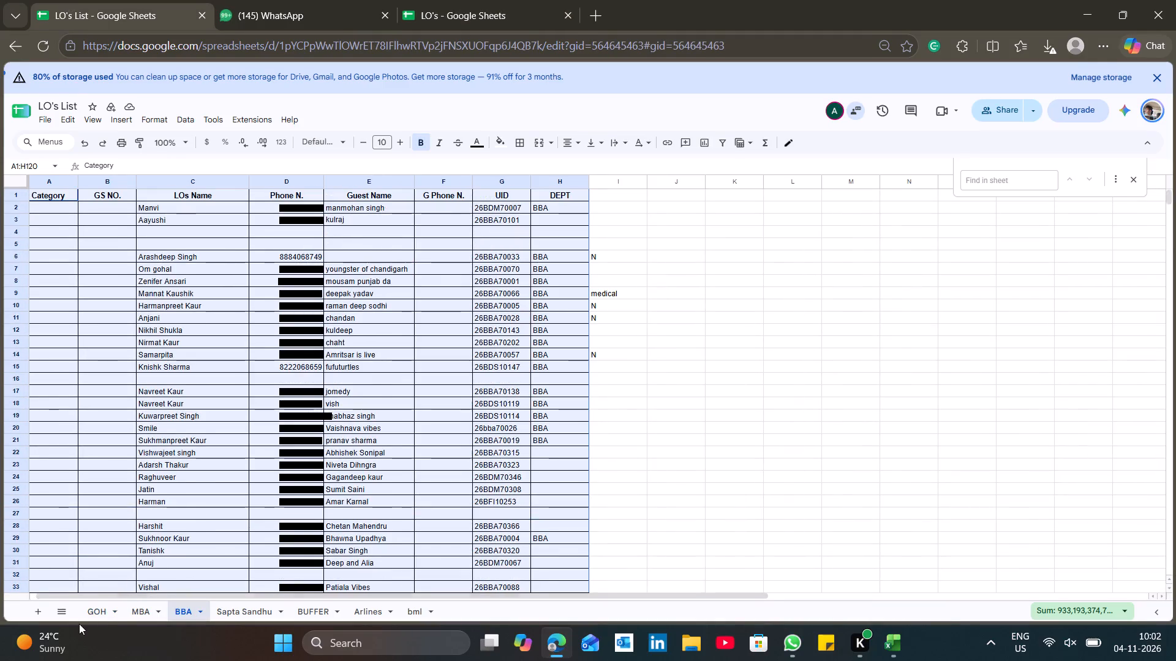
left_click(95, 612)
scroll(275, 400, "up", 1)
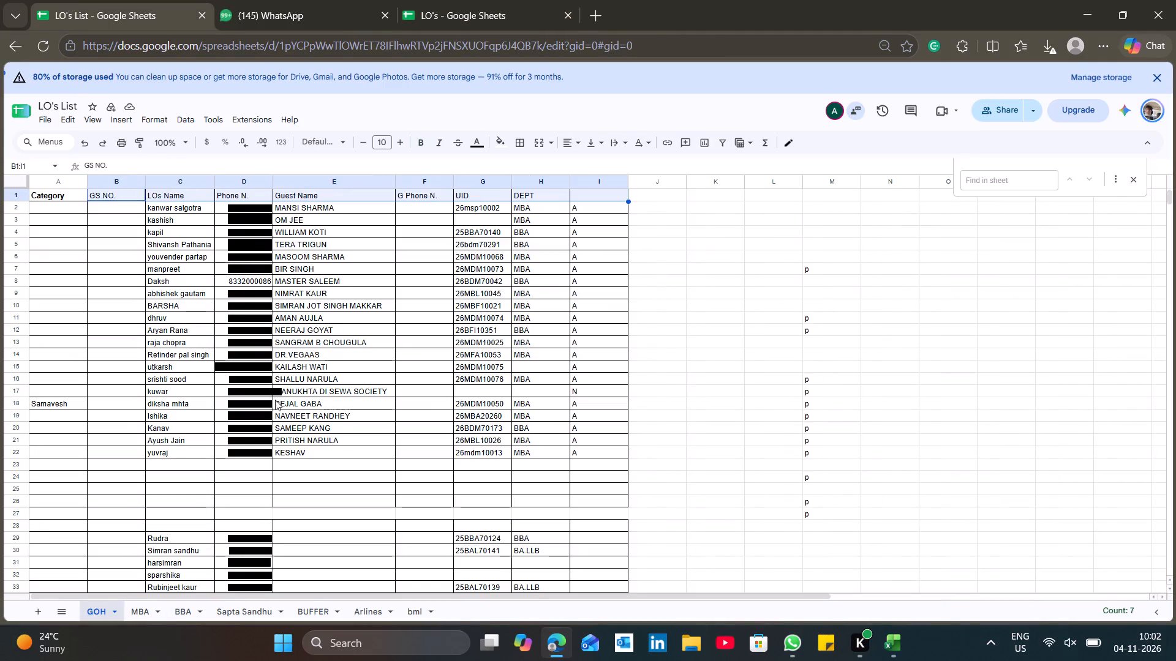
scroll(275, 400, "up", 1)
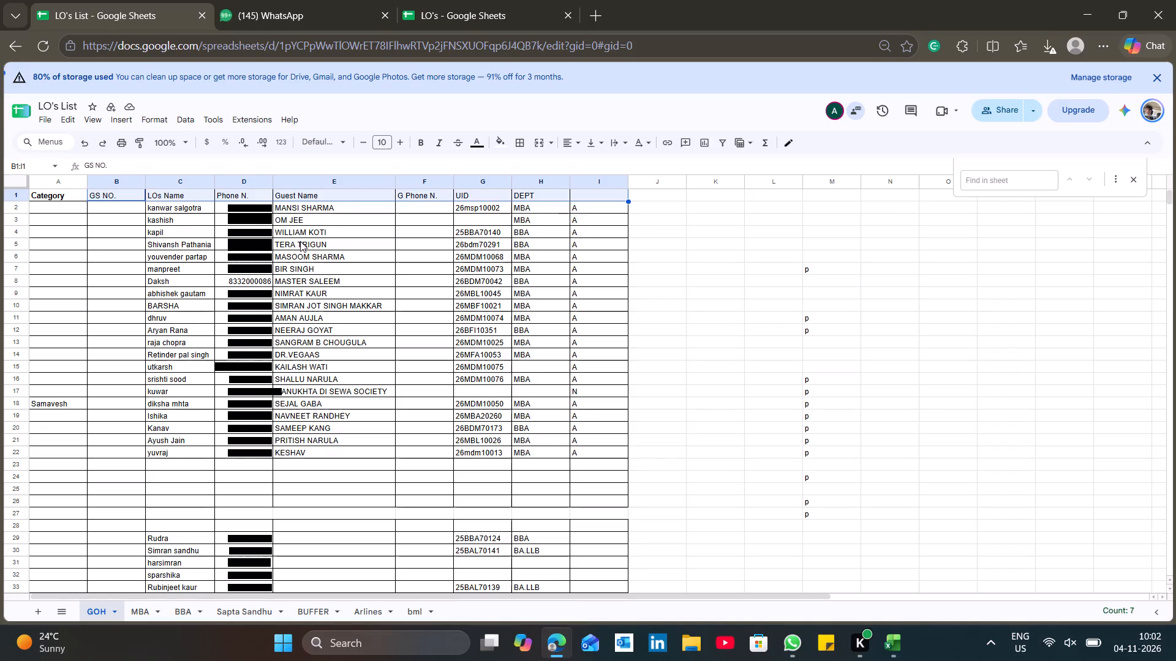
left_click(484, 0)
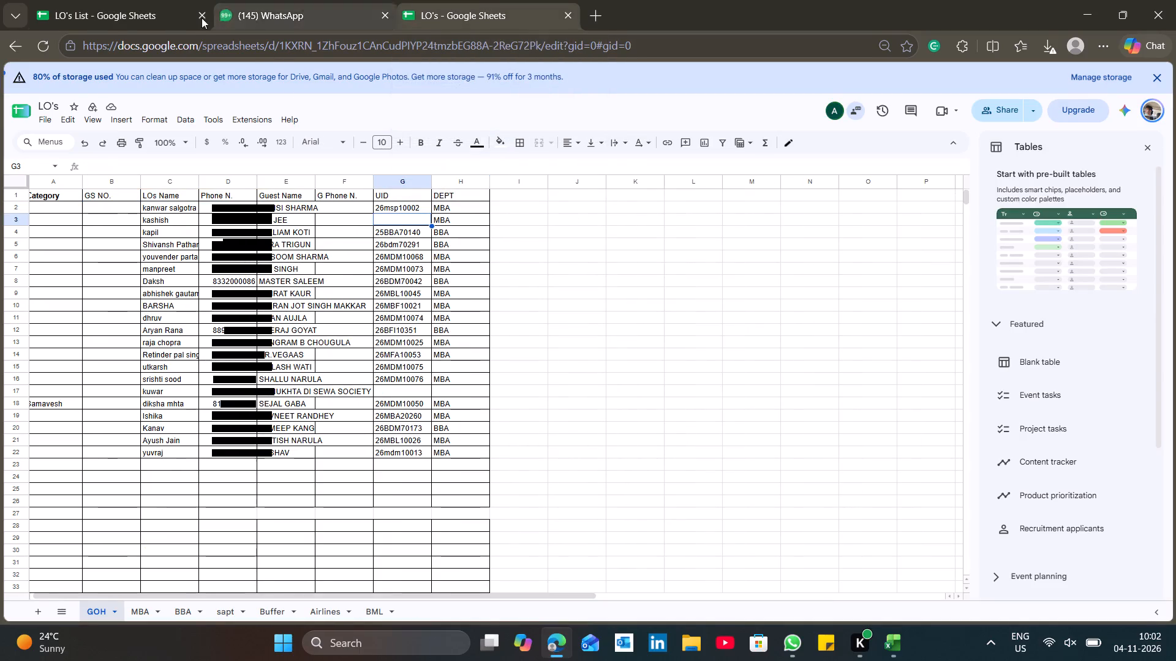
left_click(141, 2)
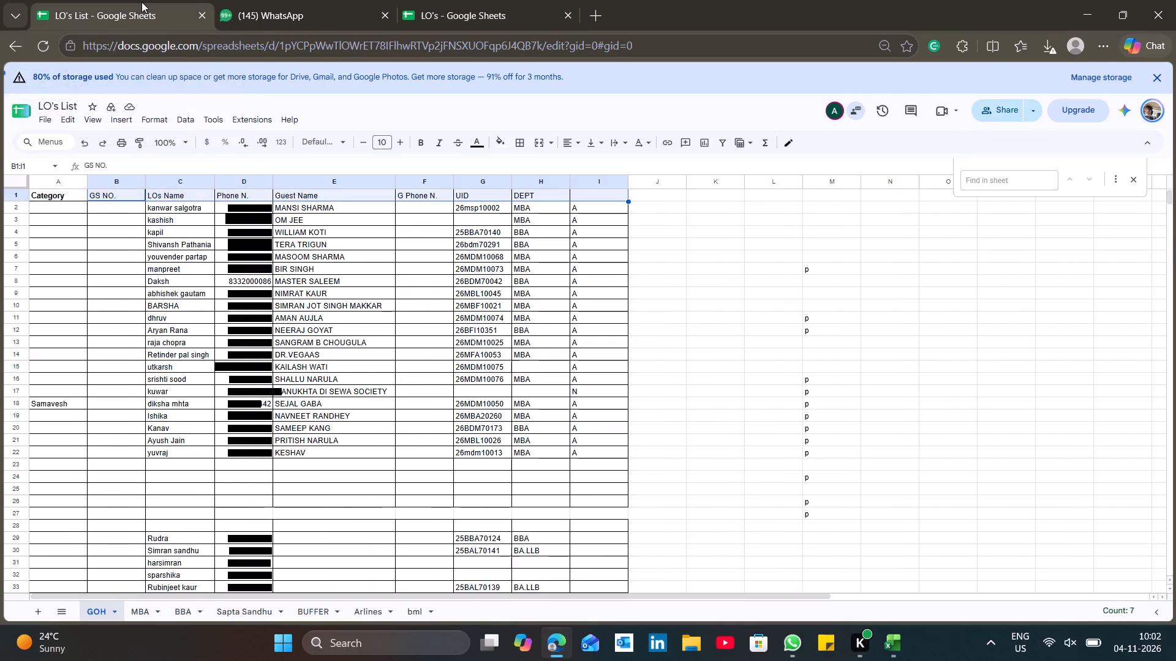
left_click(449, 0)
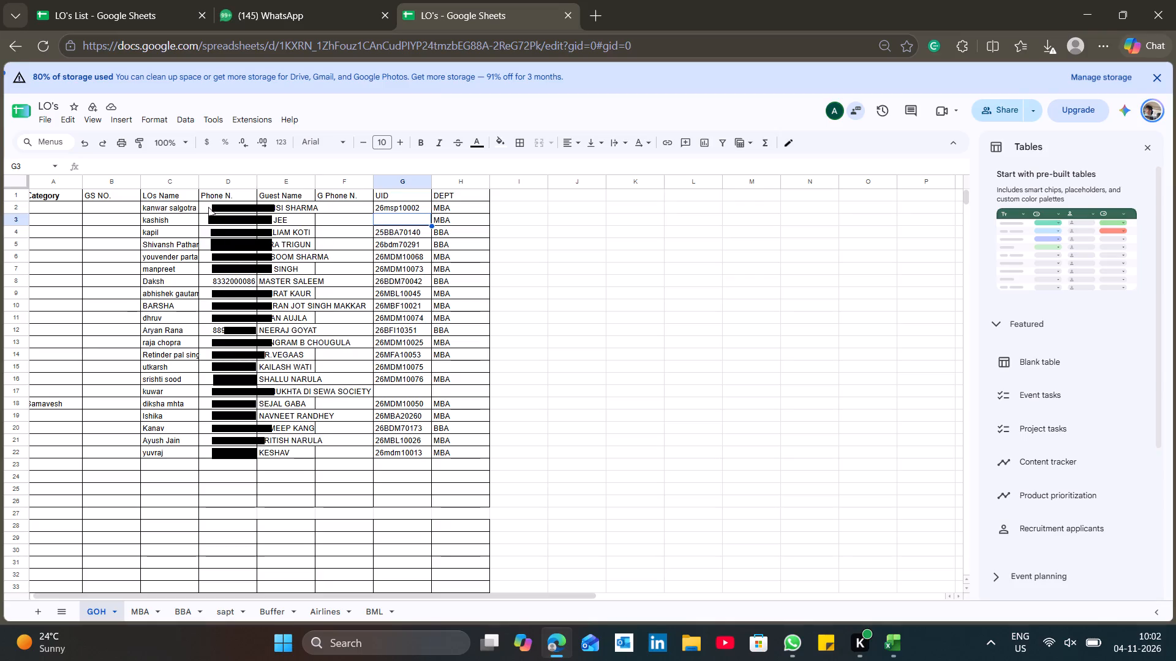
scroll(208, 220, "up", 1)
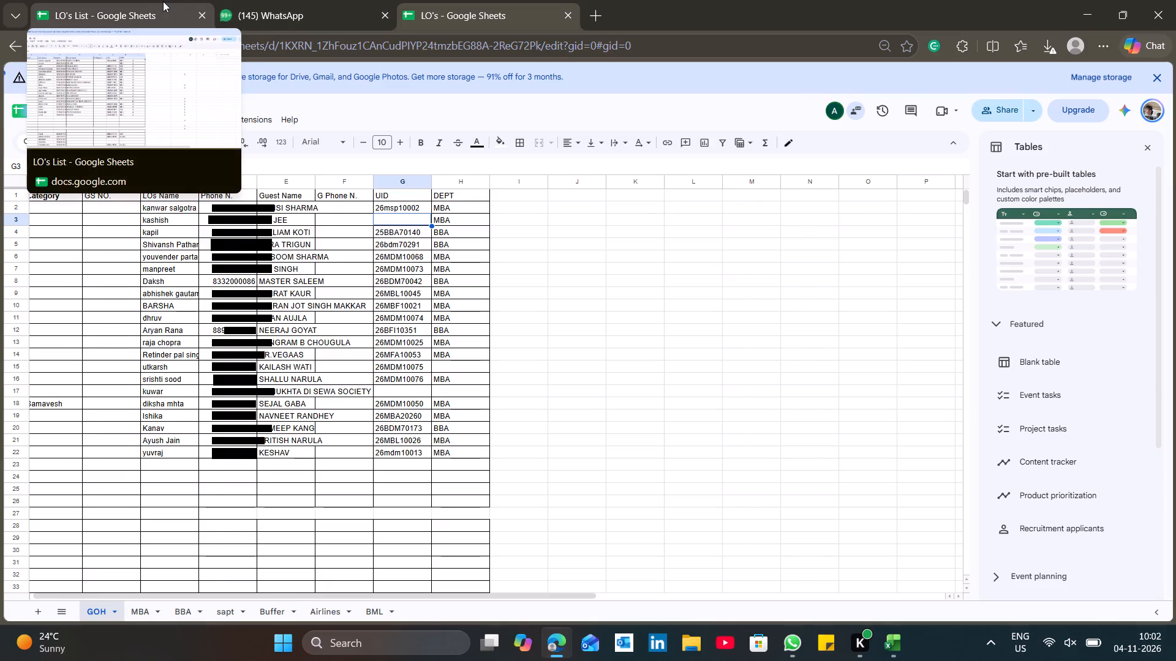
left_click(163, 1)
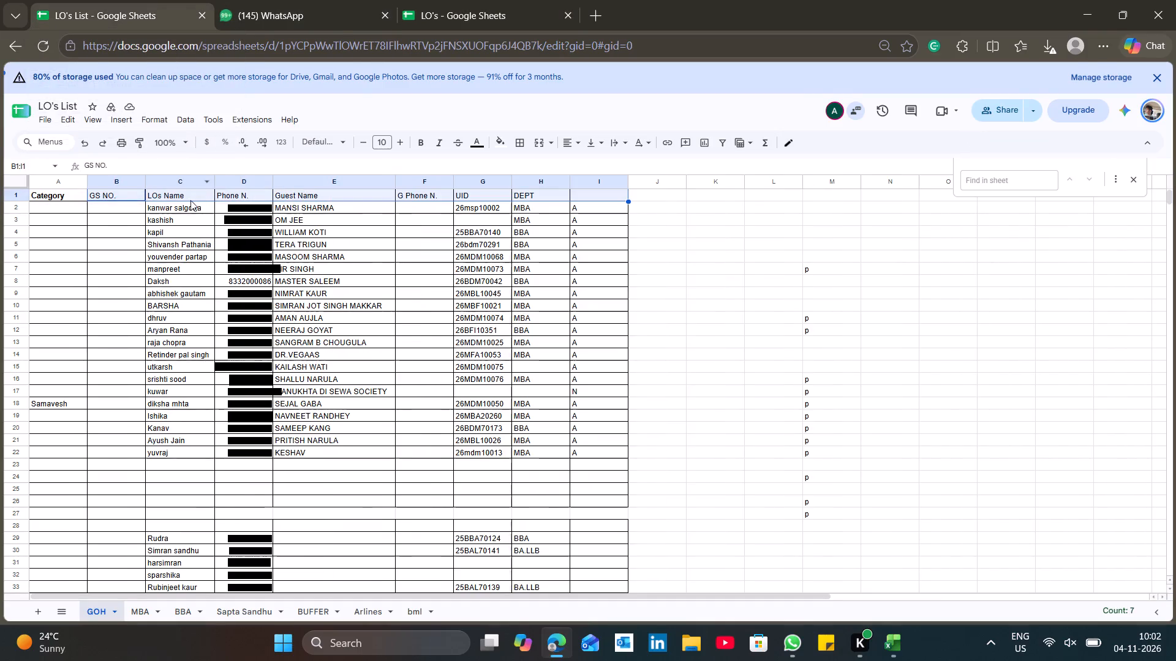
scroll(273, 233, "up", 1)
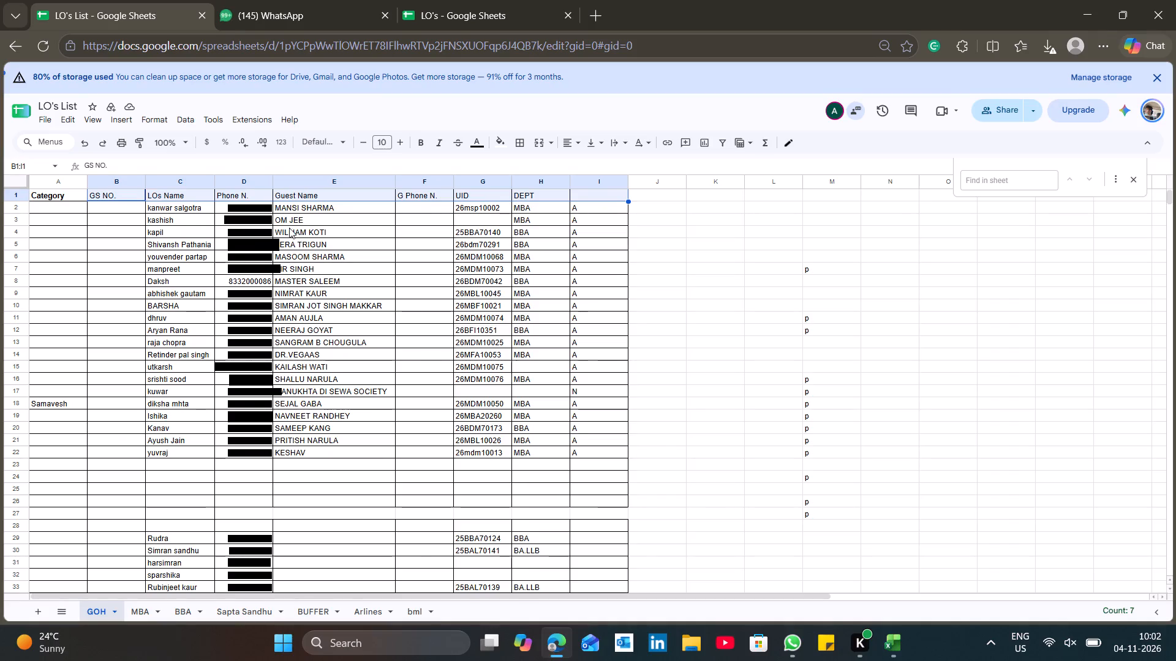
left_click(476, 0)
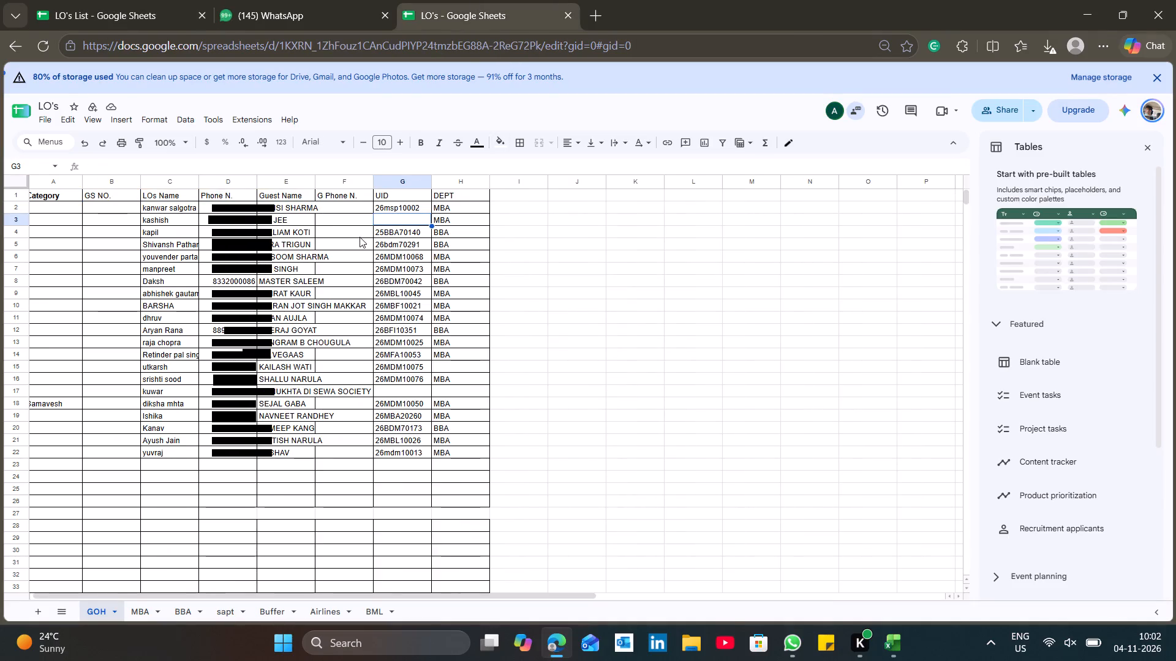
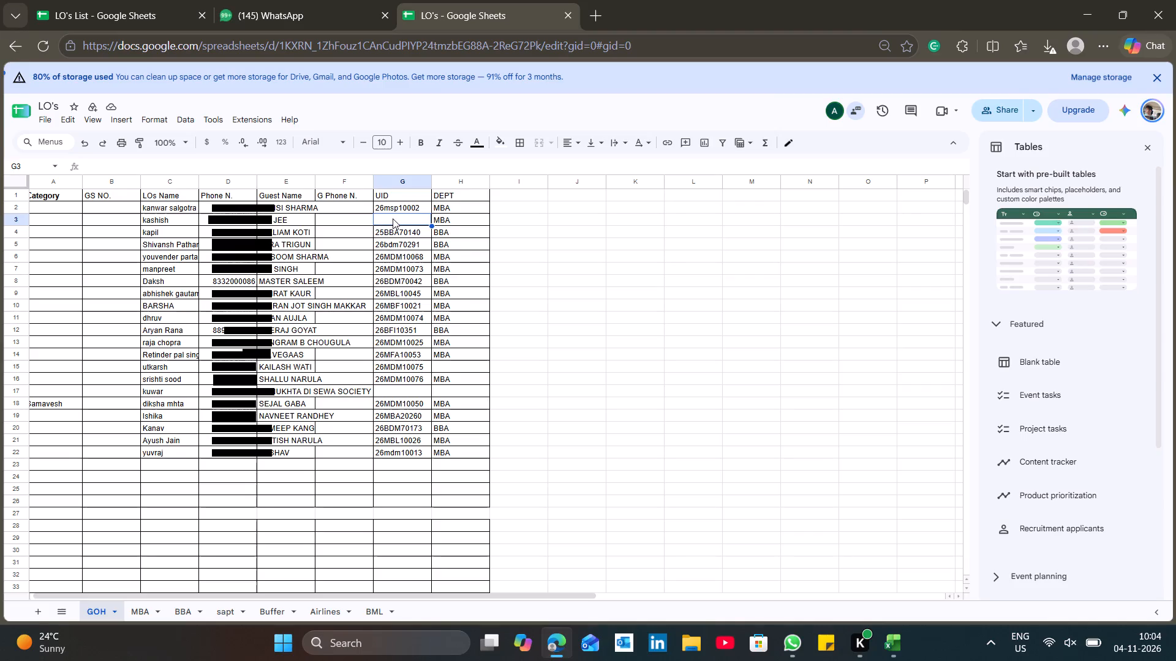
Enter the missing UID for the row 3 entry on the GOH sheet of the LO's spreadsheet.
left_click(296, 224)
left_click(331, 221)
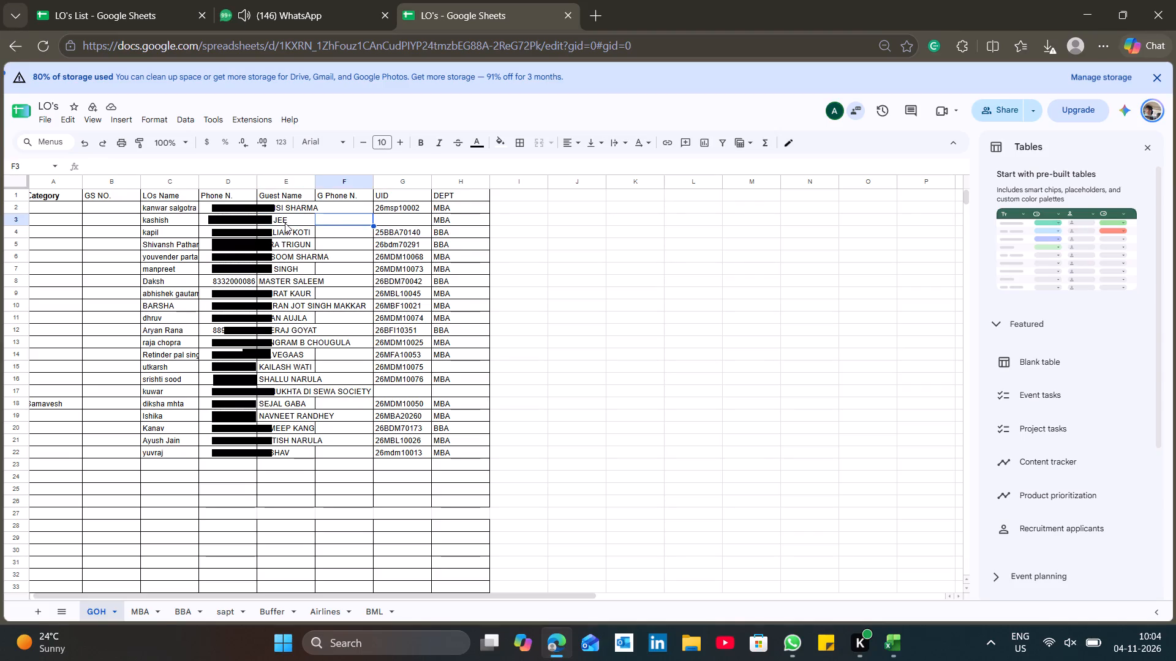
left_click(385, 217)
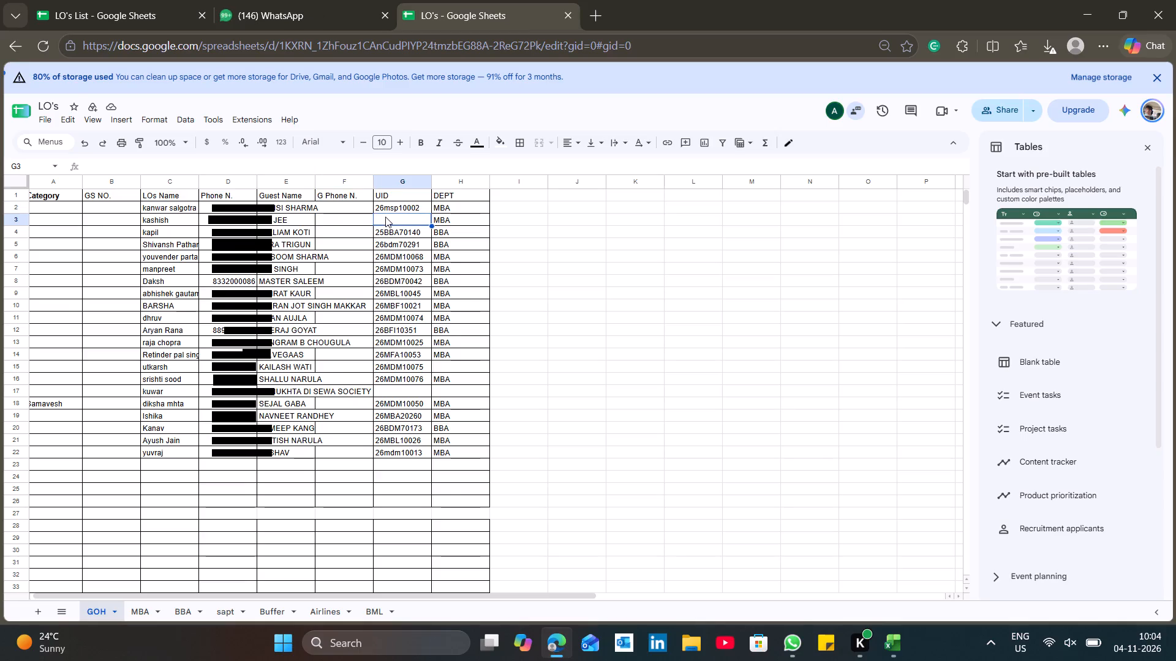
key("2")
key("6")
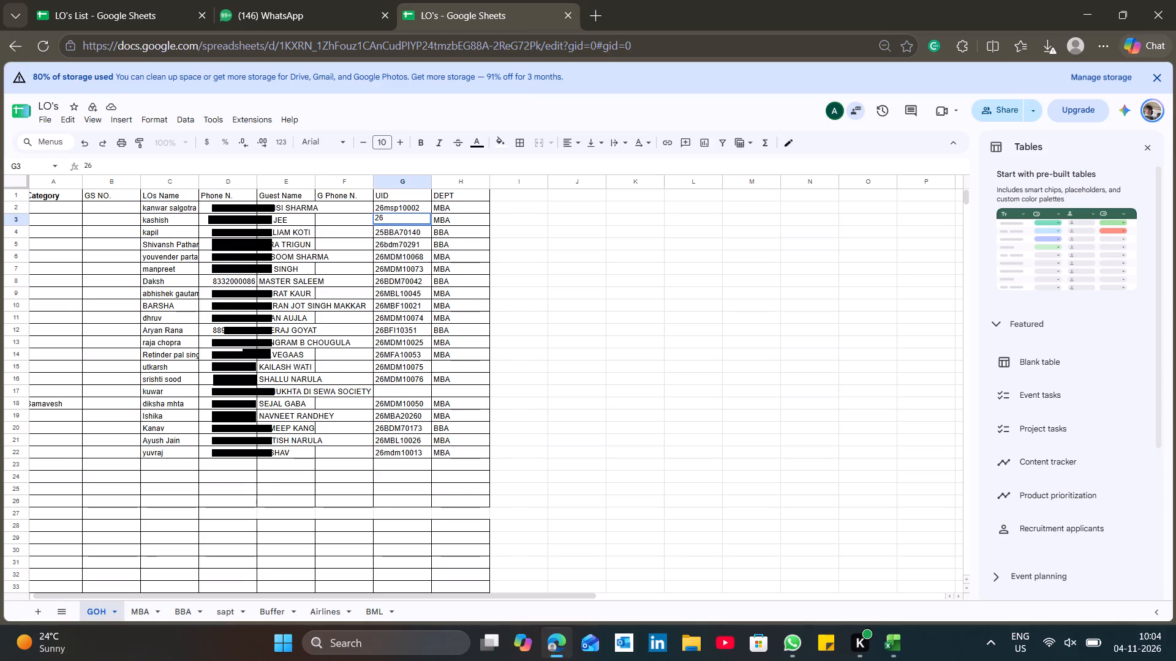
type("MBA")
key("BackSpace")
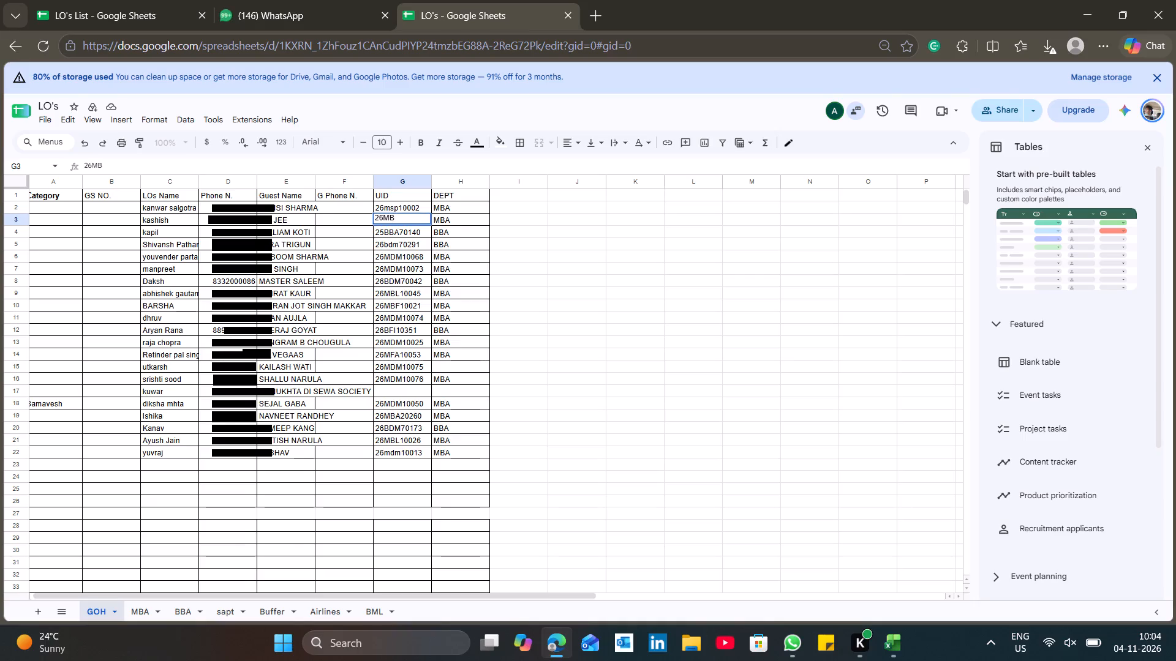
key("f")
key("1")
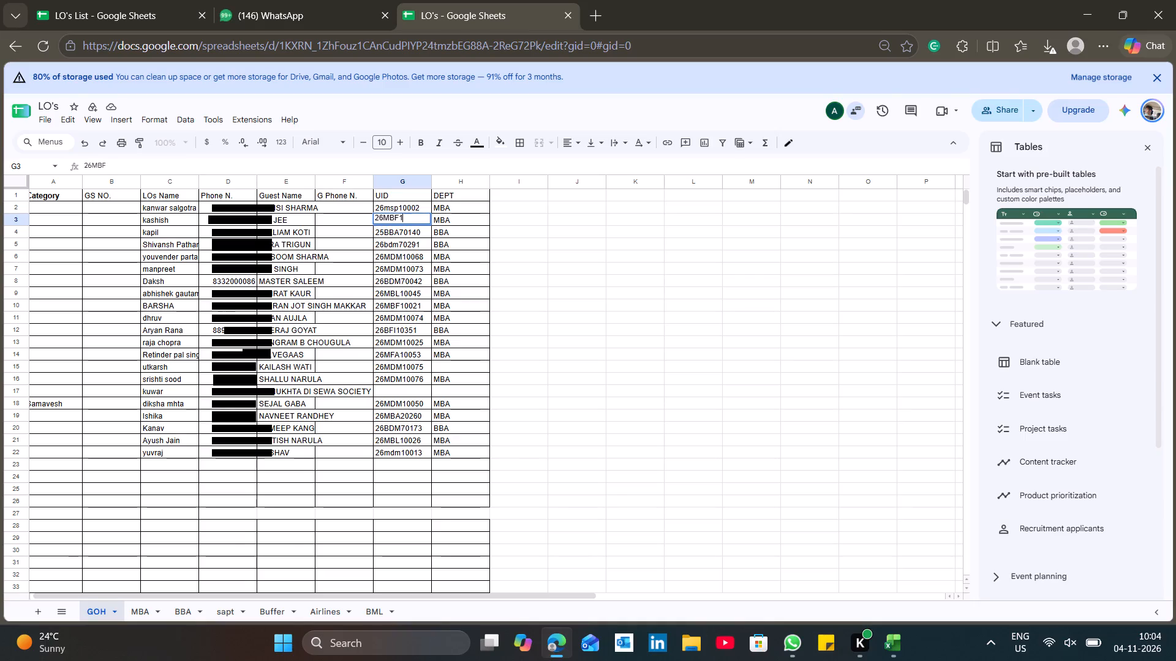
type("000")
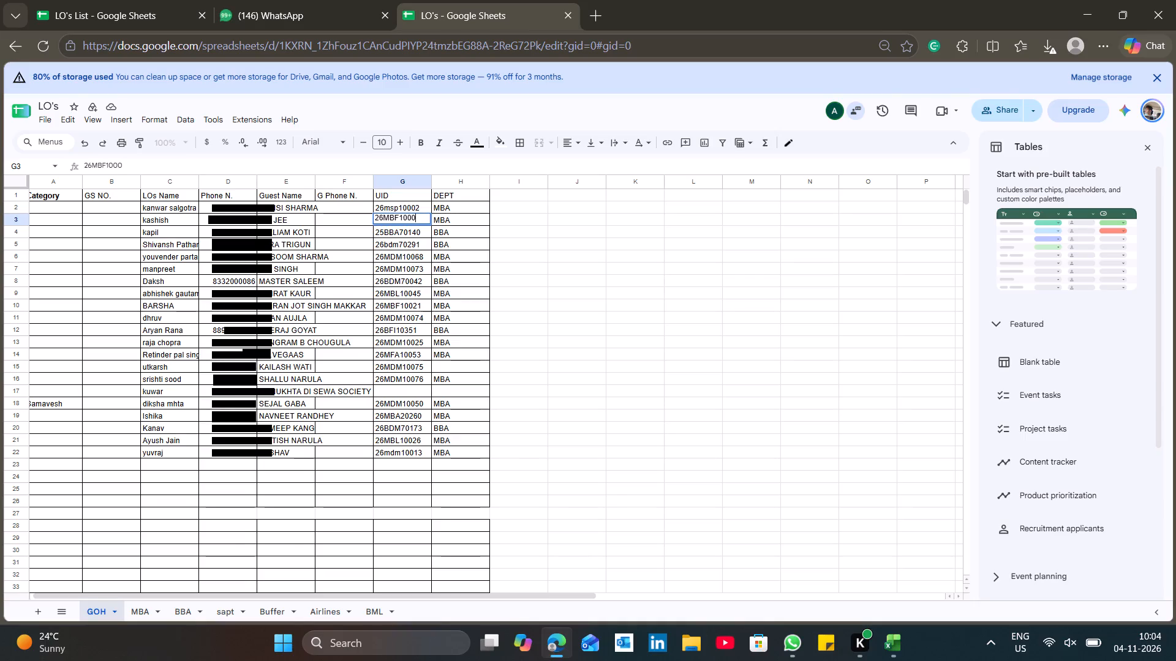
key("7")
left_click(388, 389)
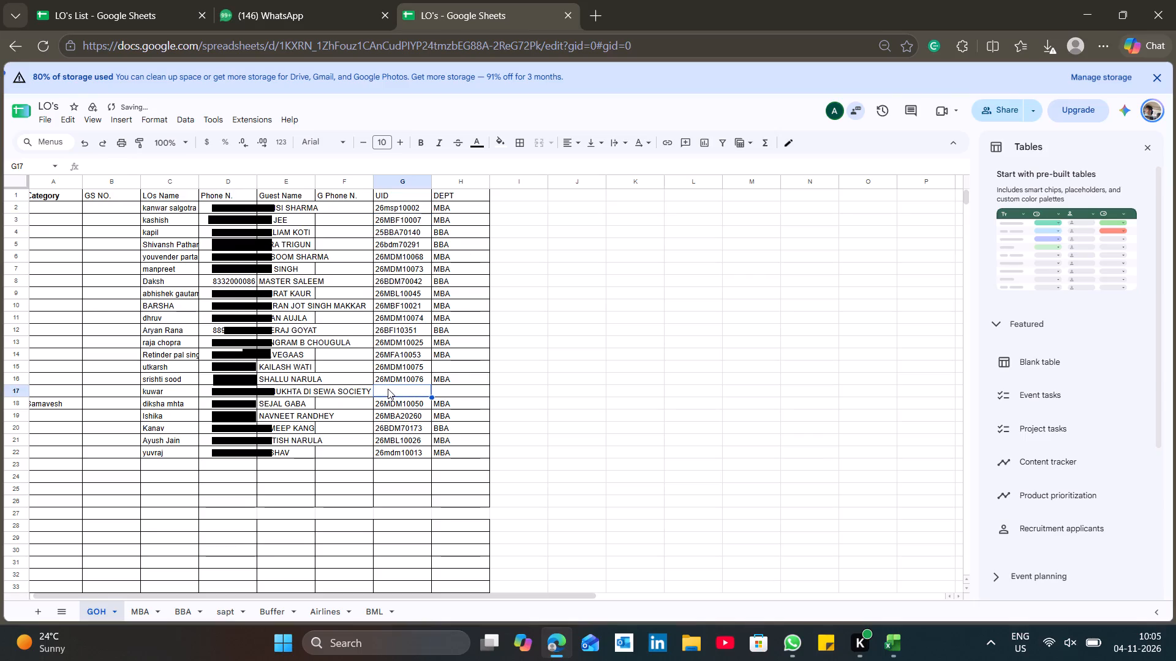
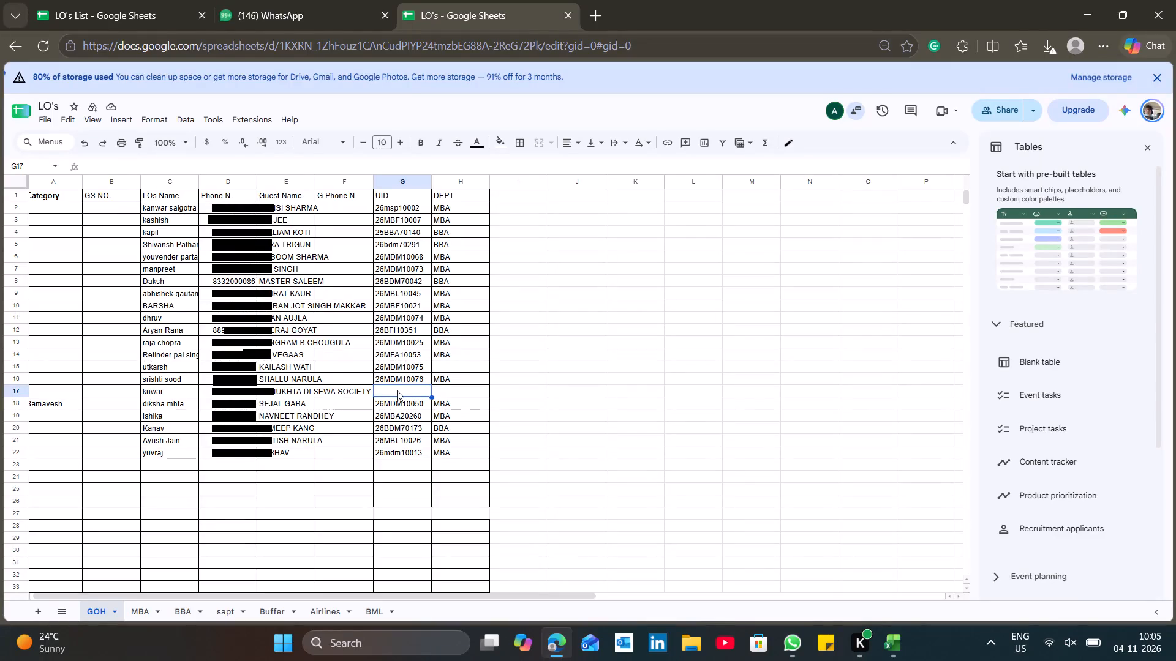
Enter the missing UID for the row 17 entry on the GOH sheet.
left_click(397, 390)
key("2")
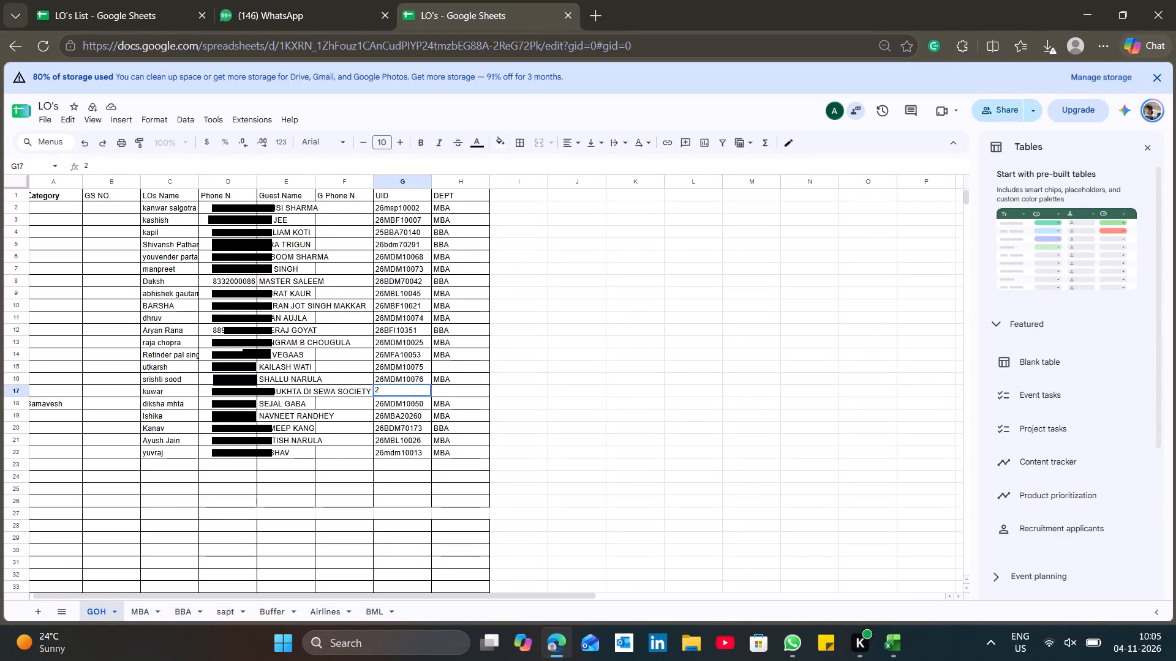
key("6")
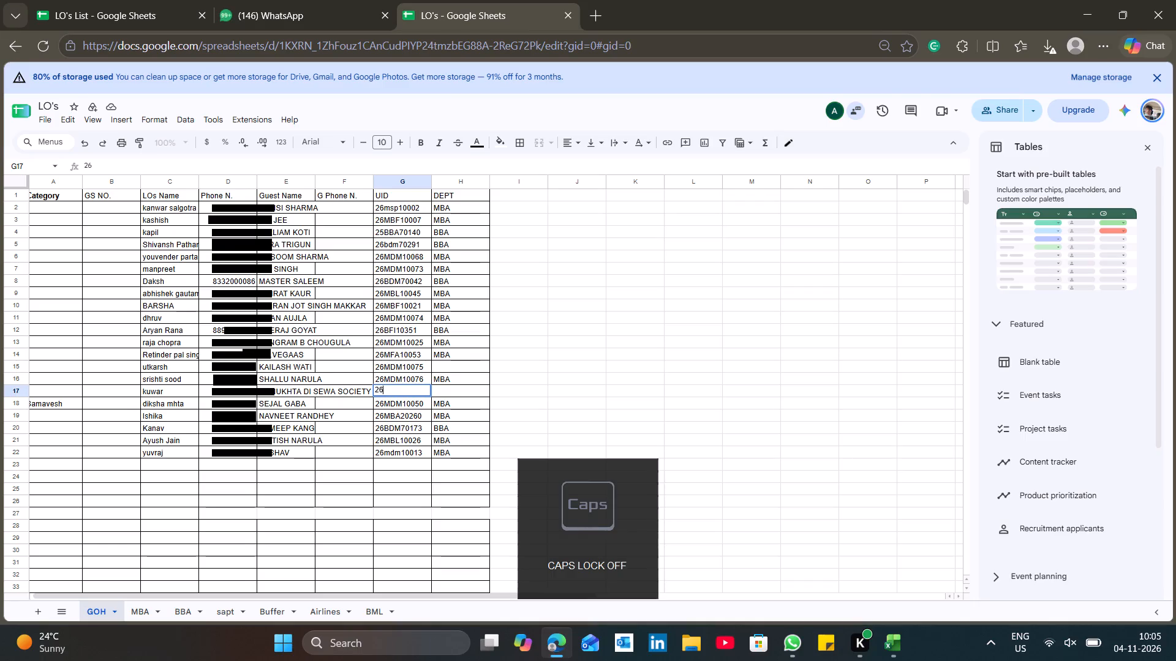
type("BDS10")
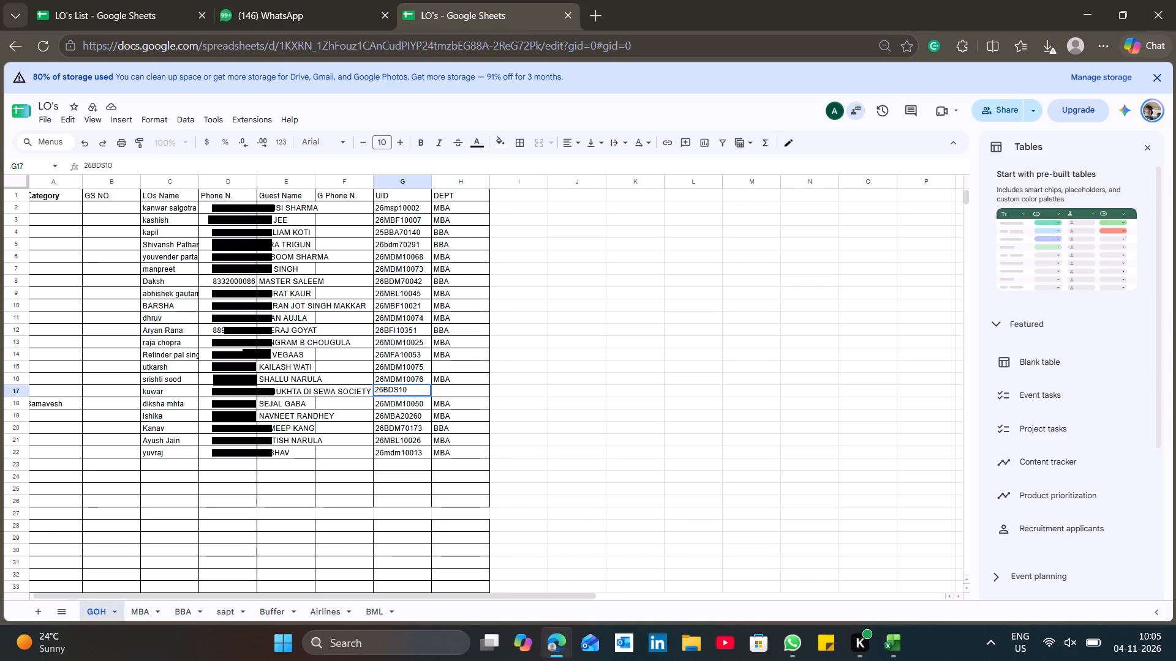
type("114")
Look through the sapt, GOH and BBA sheets for entries with a missing UID, reading down the BBA list.
left_click(221, 611)
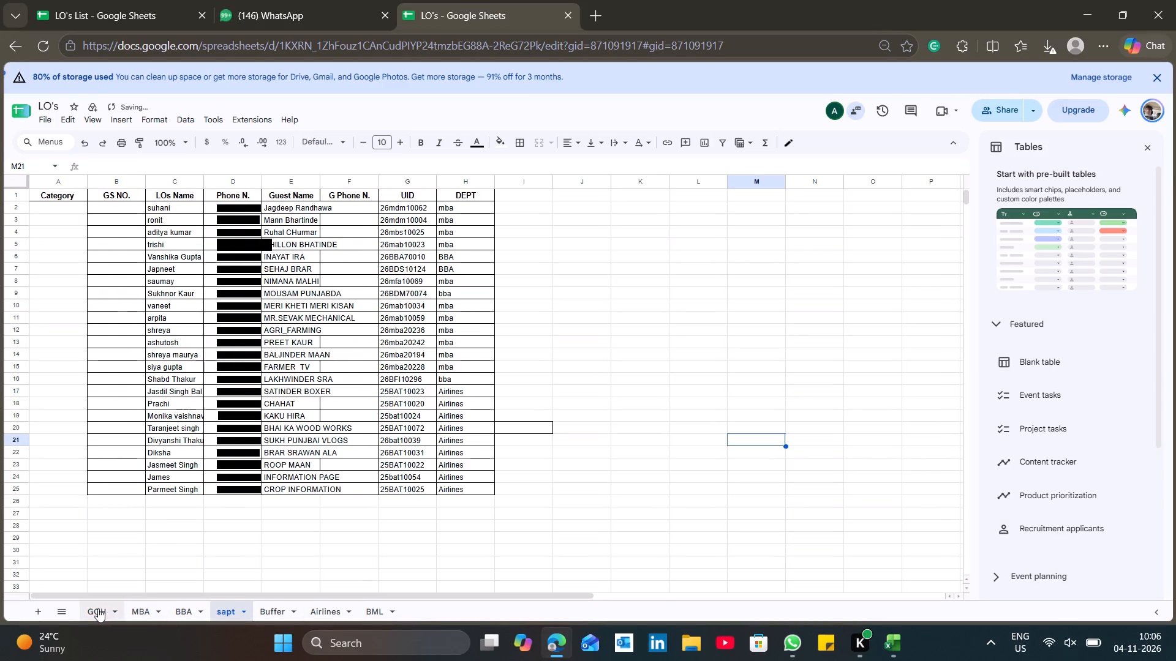
left_click(98, 608)
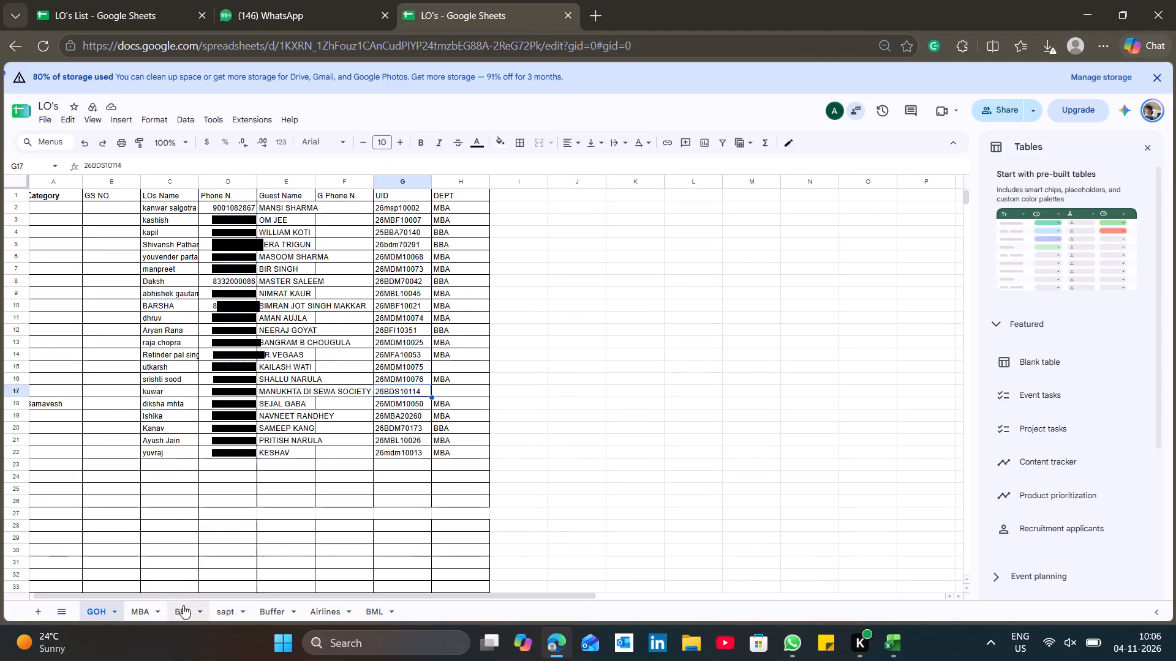
left_click(182, 614)
left_click(214, 608)
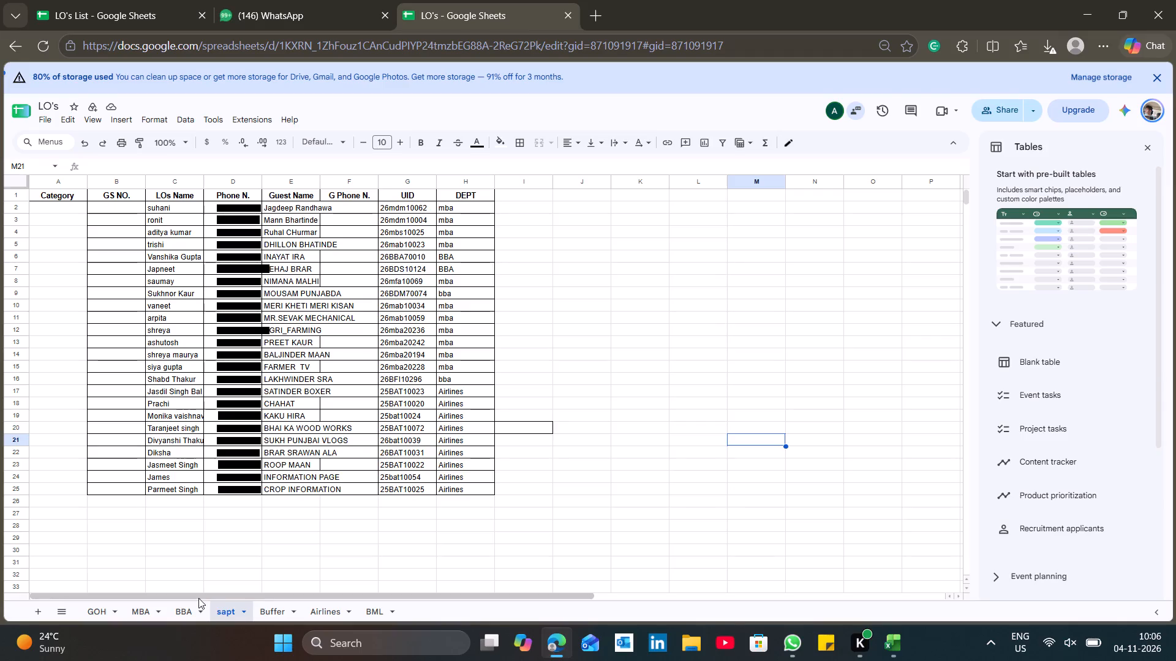
left_click(190, 610)
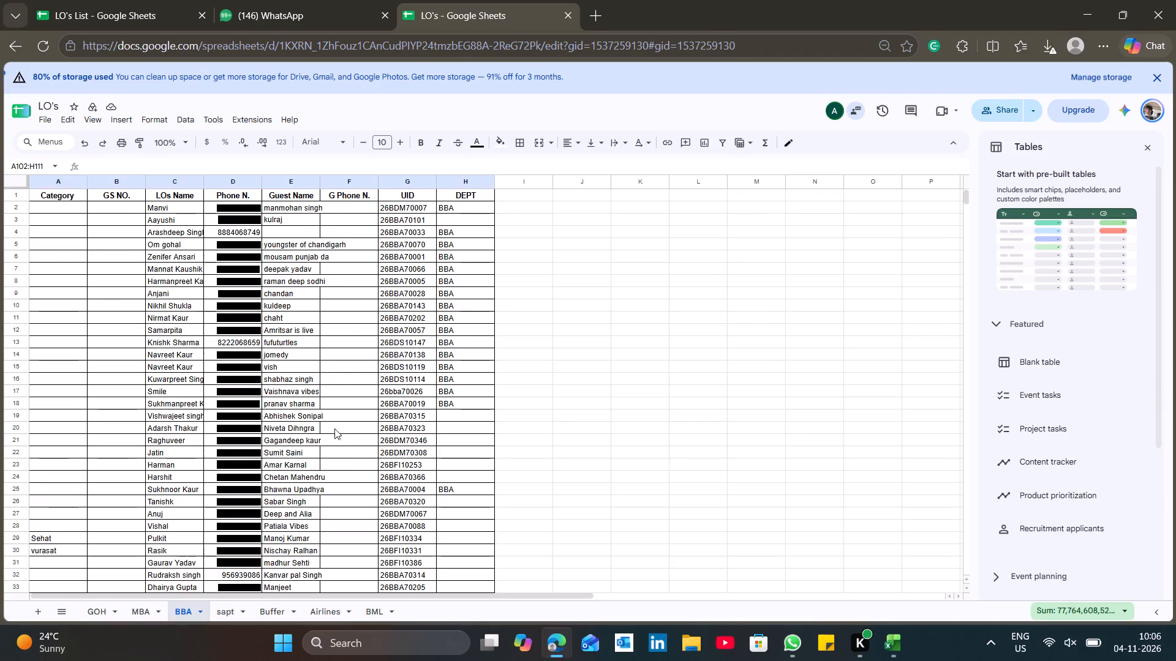
scroll(356, 507, "down", 4)
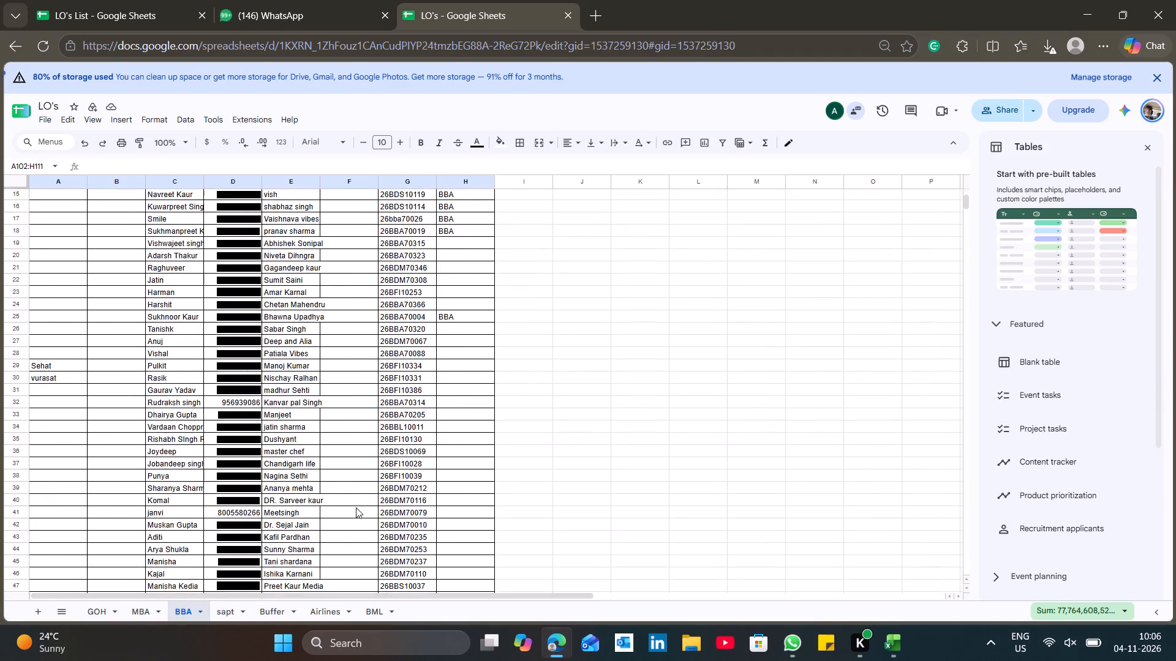
scroll(356, 507, "down", 8)
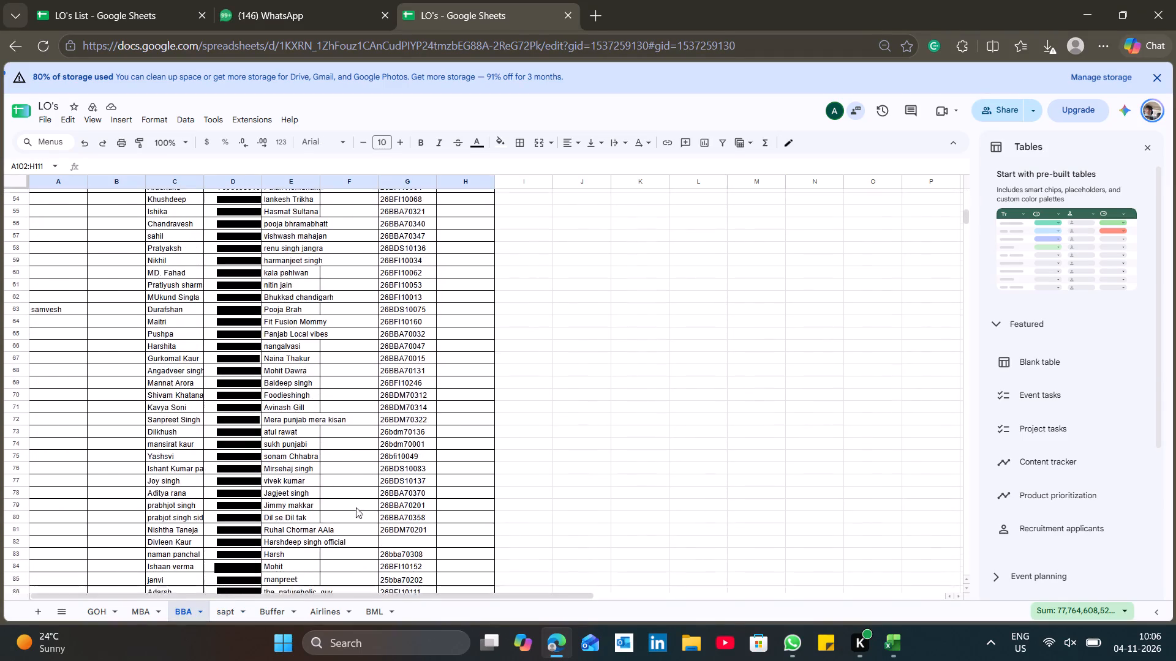
scroll(356, 507, "down", 2)
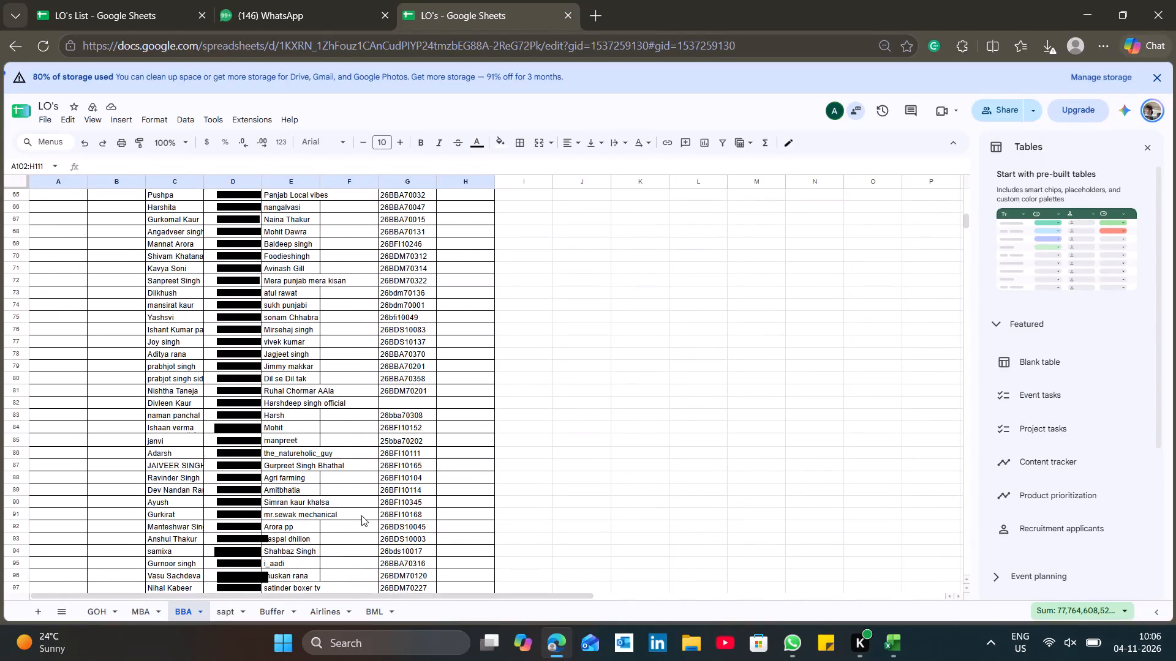
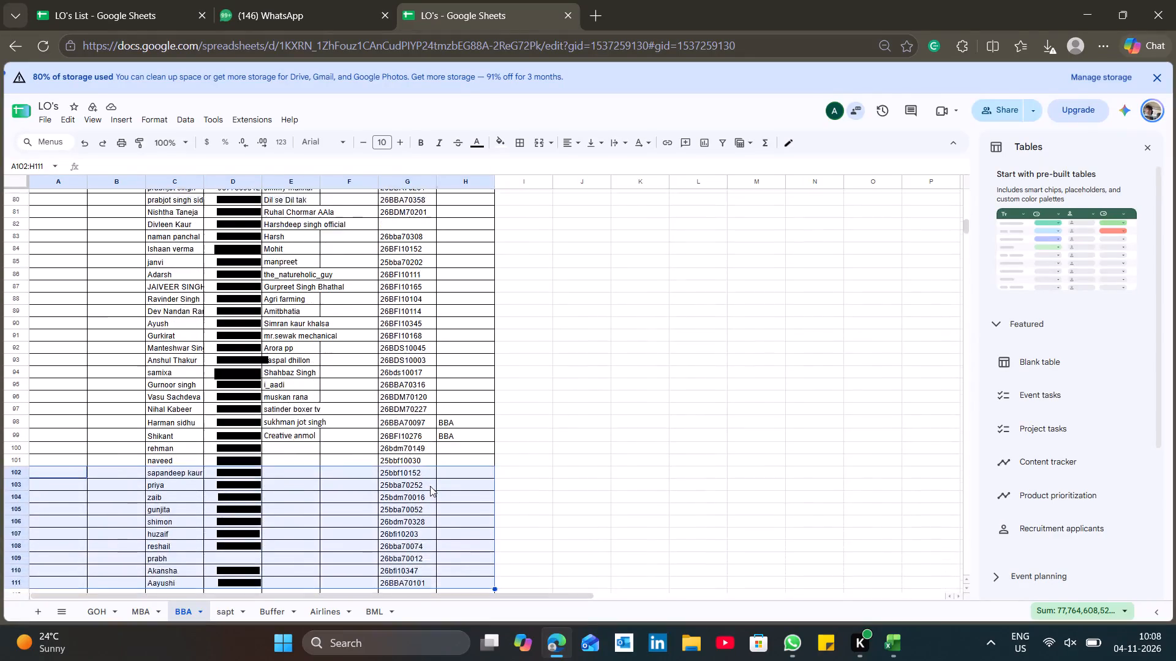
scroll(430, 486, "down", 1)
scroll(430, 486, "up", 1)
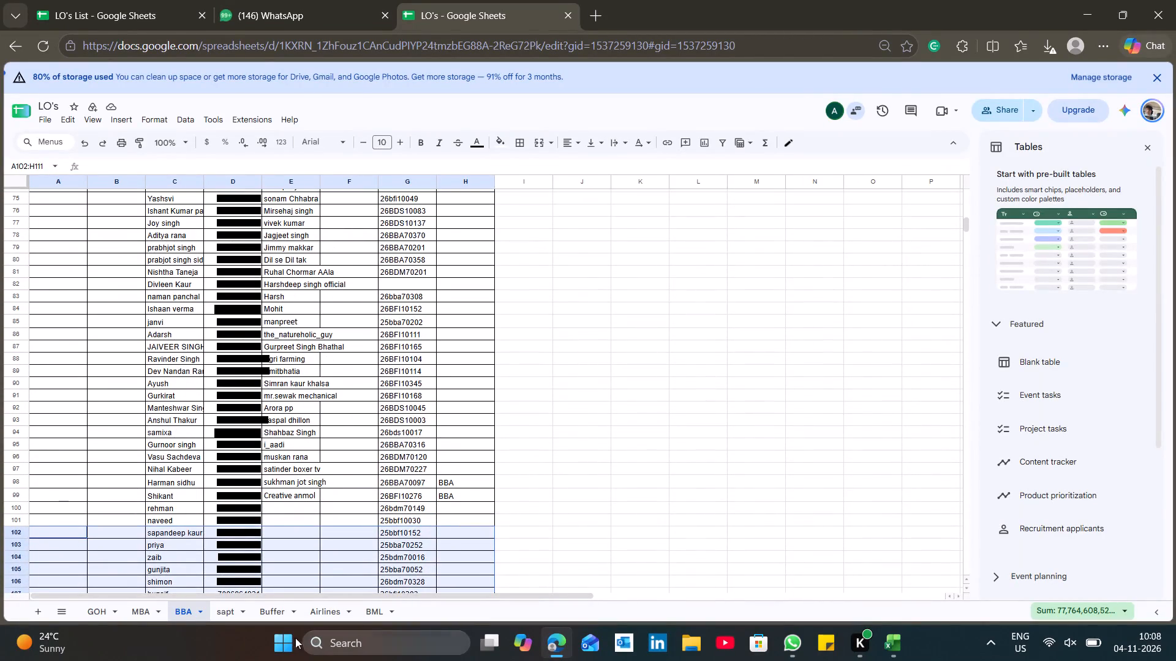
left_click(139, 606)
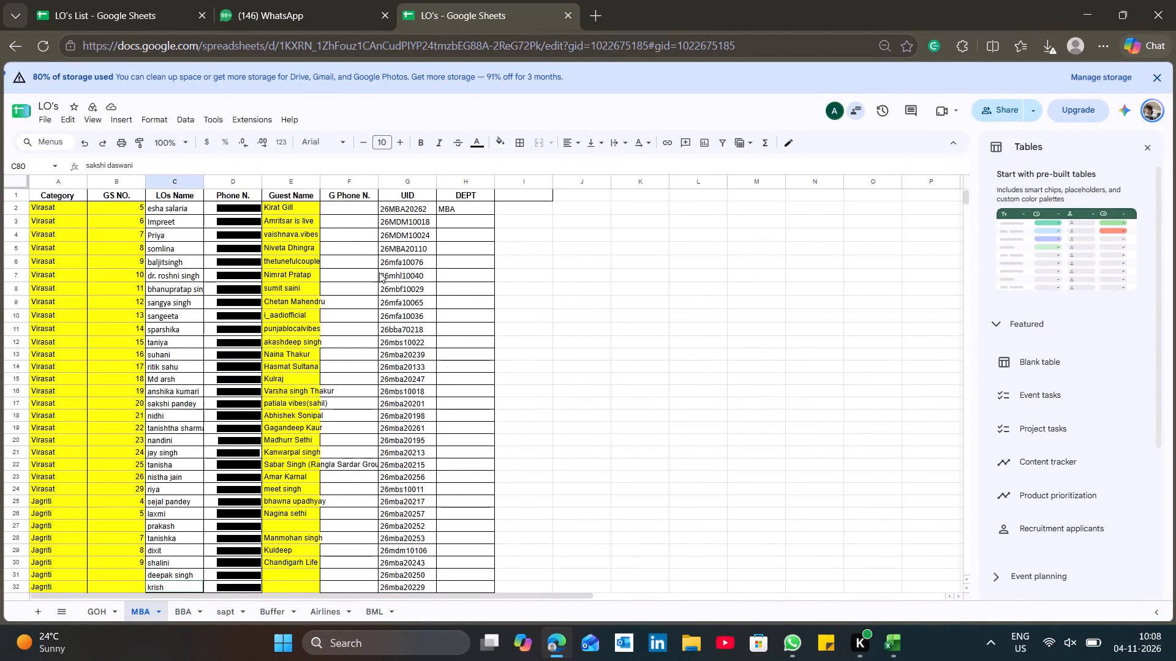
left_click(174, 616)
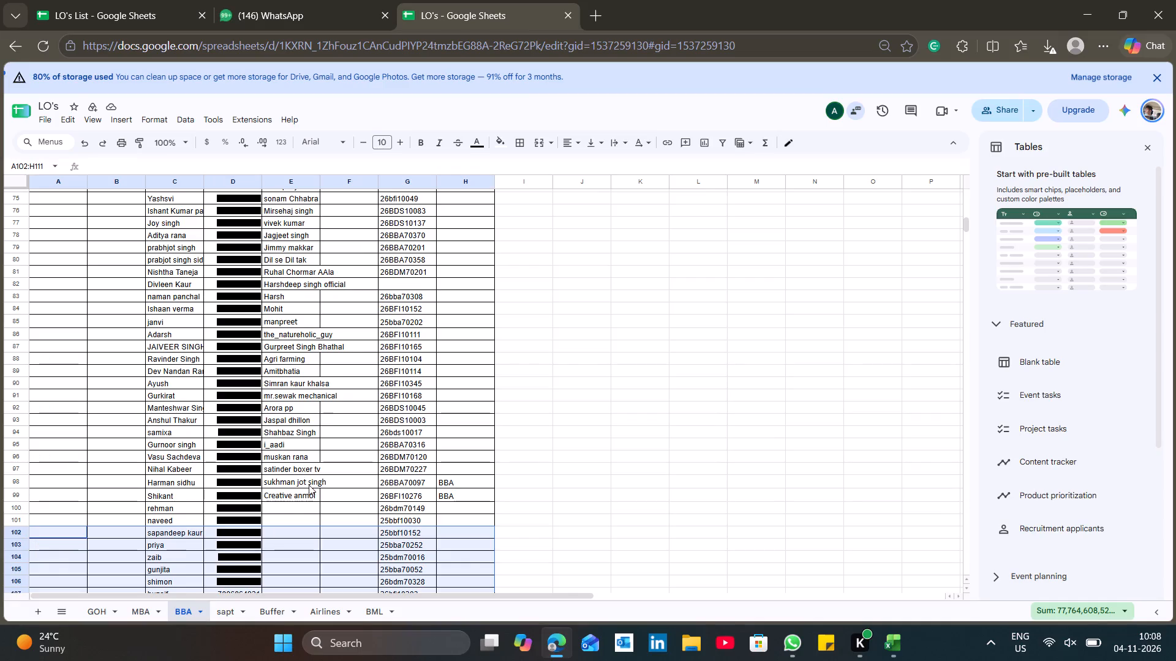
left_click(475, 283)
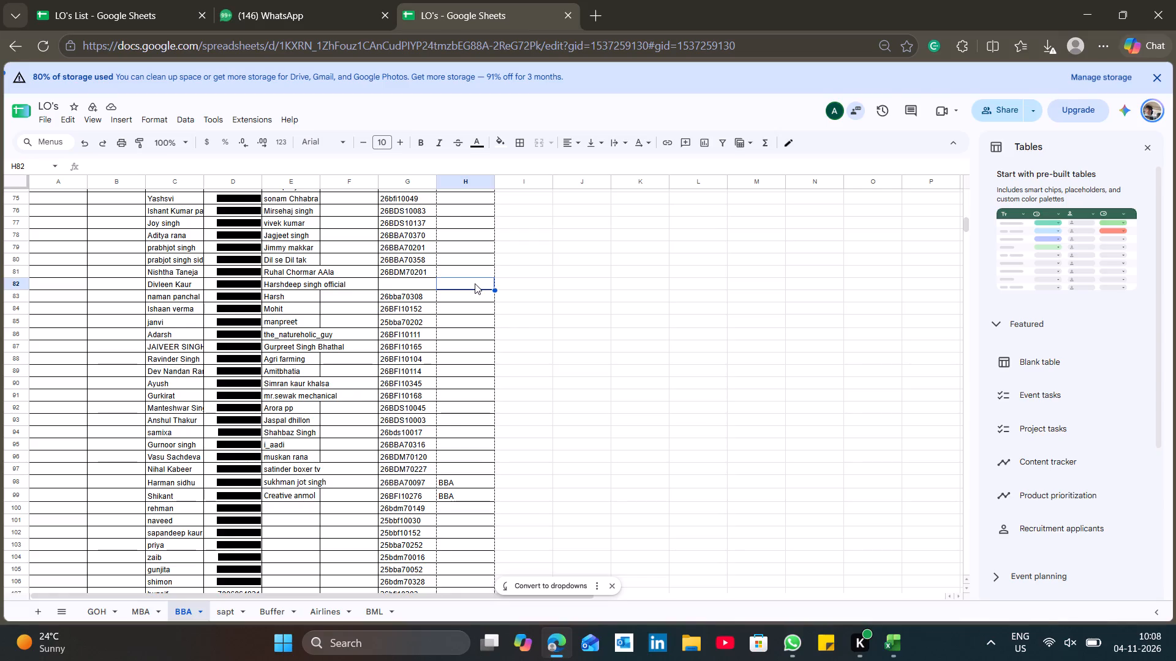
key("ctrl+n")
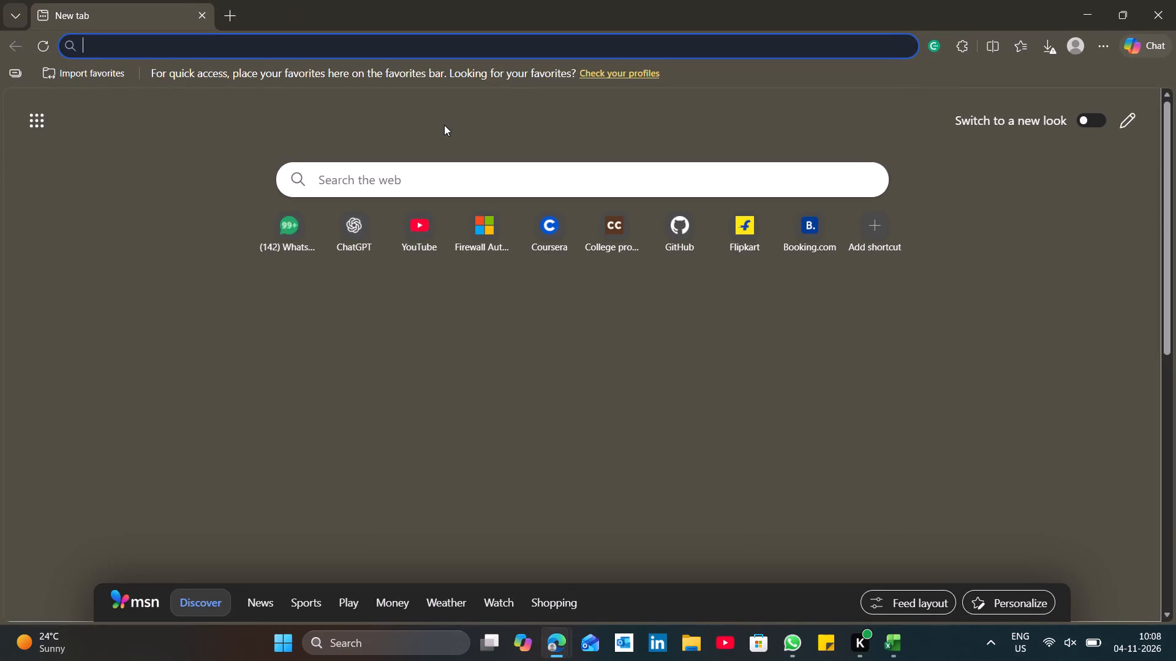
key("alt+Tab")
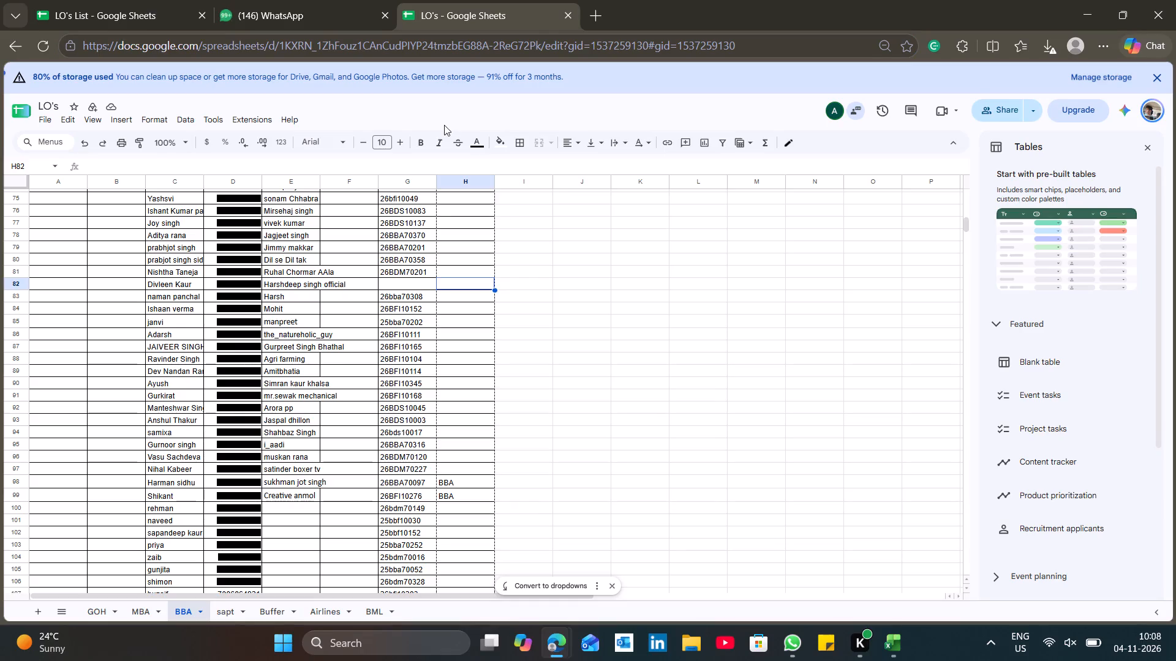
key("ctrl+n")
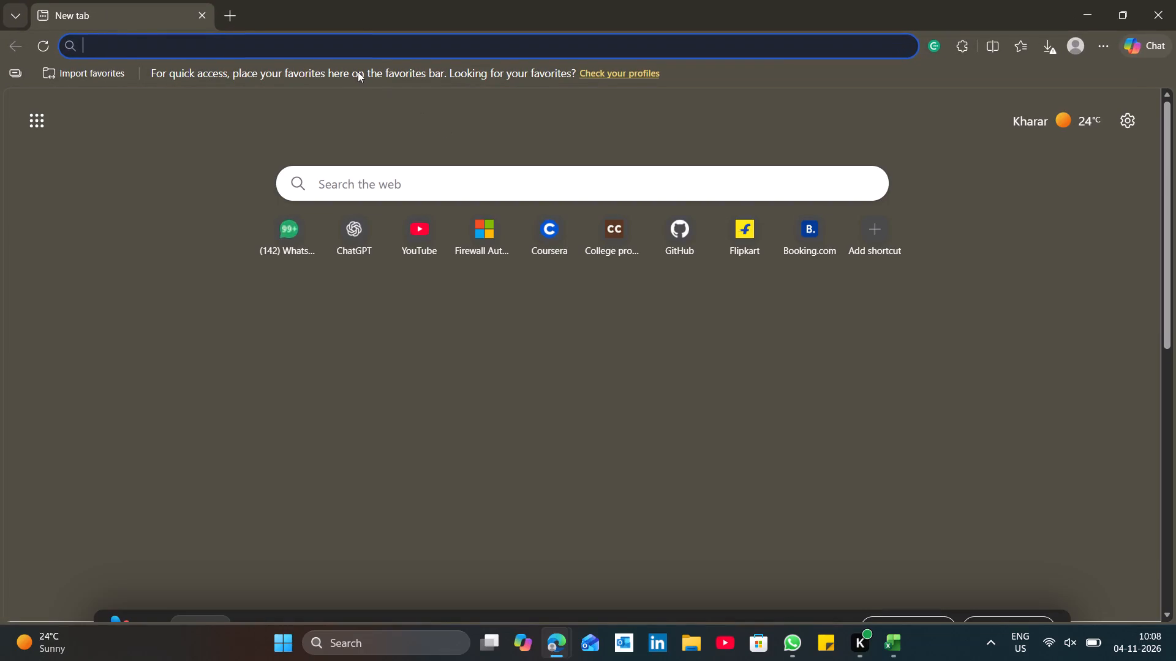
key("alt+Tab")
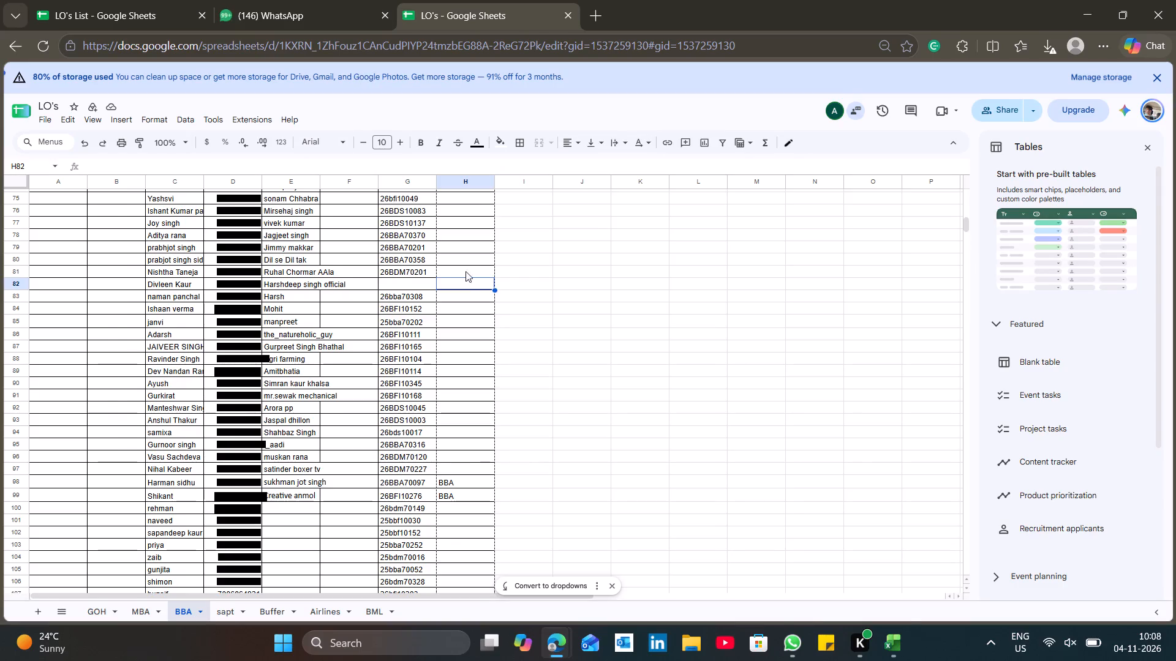
Begin an entry starting with "N" in the DEPT column (H82) for the row 82 record on the BBA sheet.
left_click(465, 281)
key("shift+n")
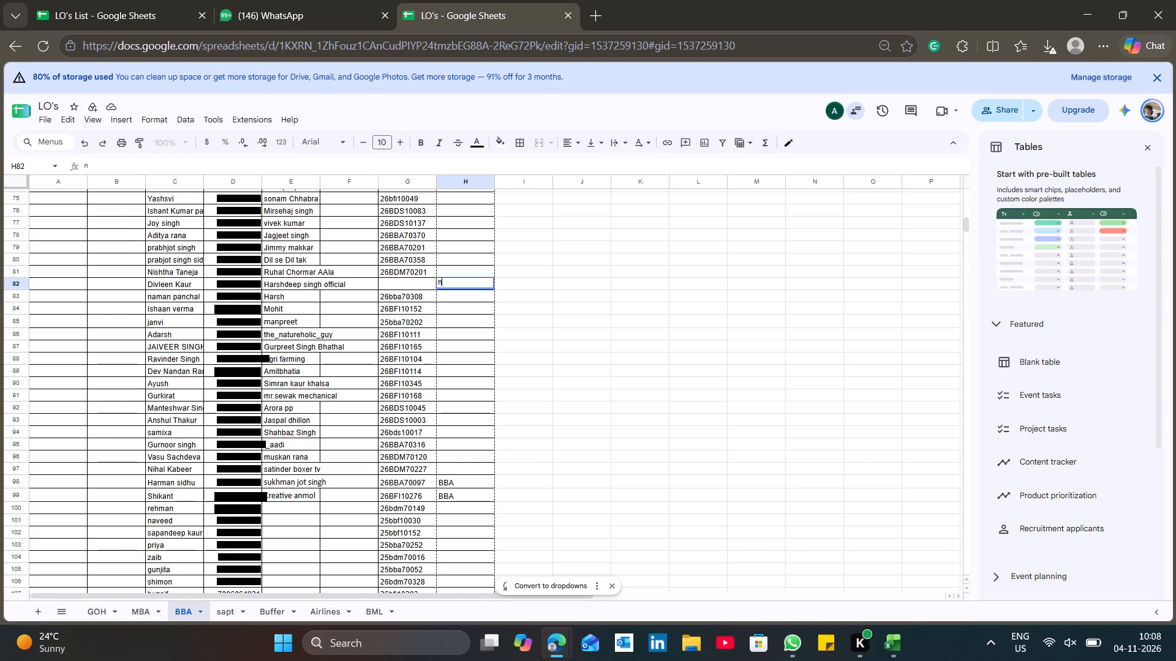
key("BackSpace")
key("n")
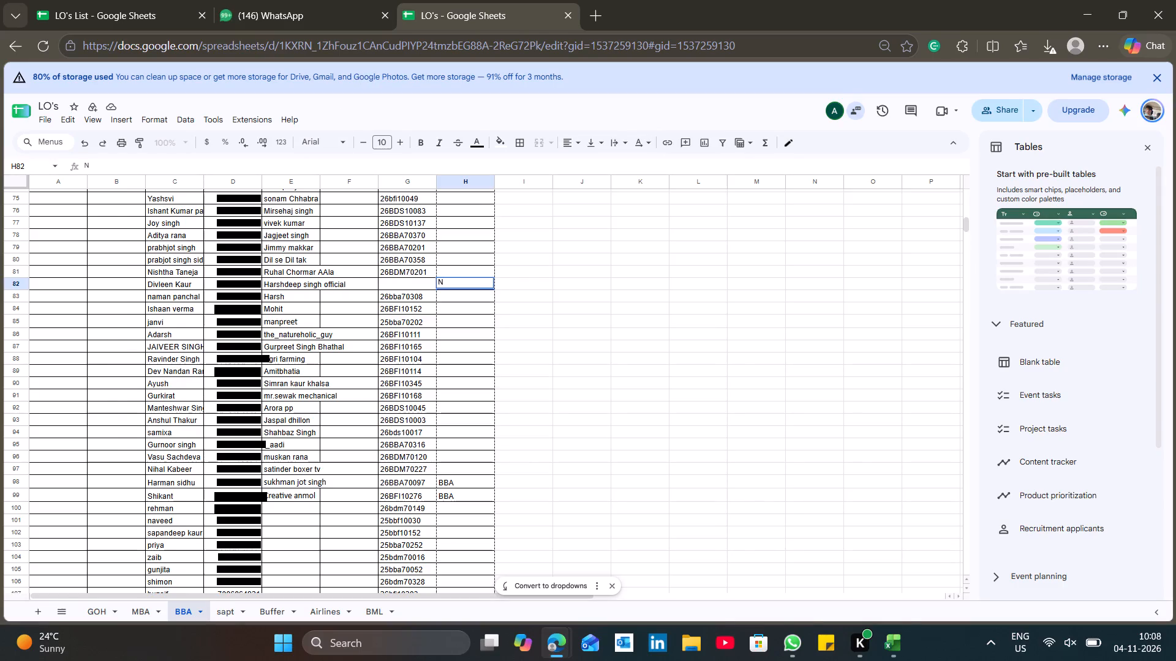
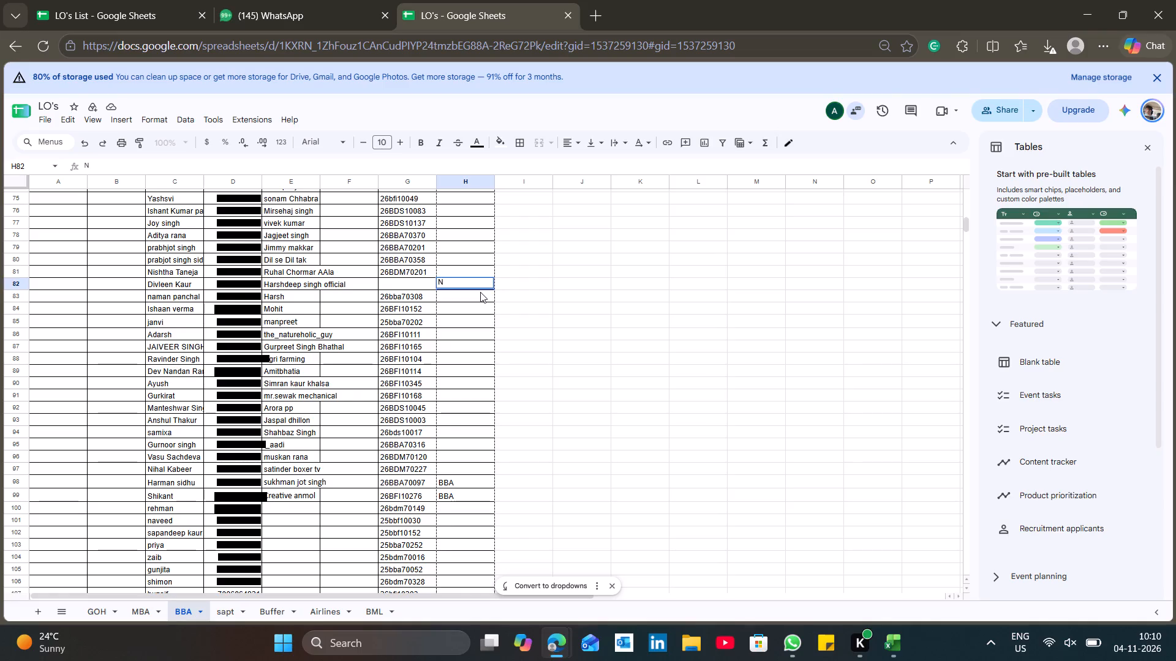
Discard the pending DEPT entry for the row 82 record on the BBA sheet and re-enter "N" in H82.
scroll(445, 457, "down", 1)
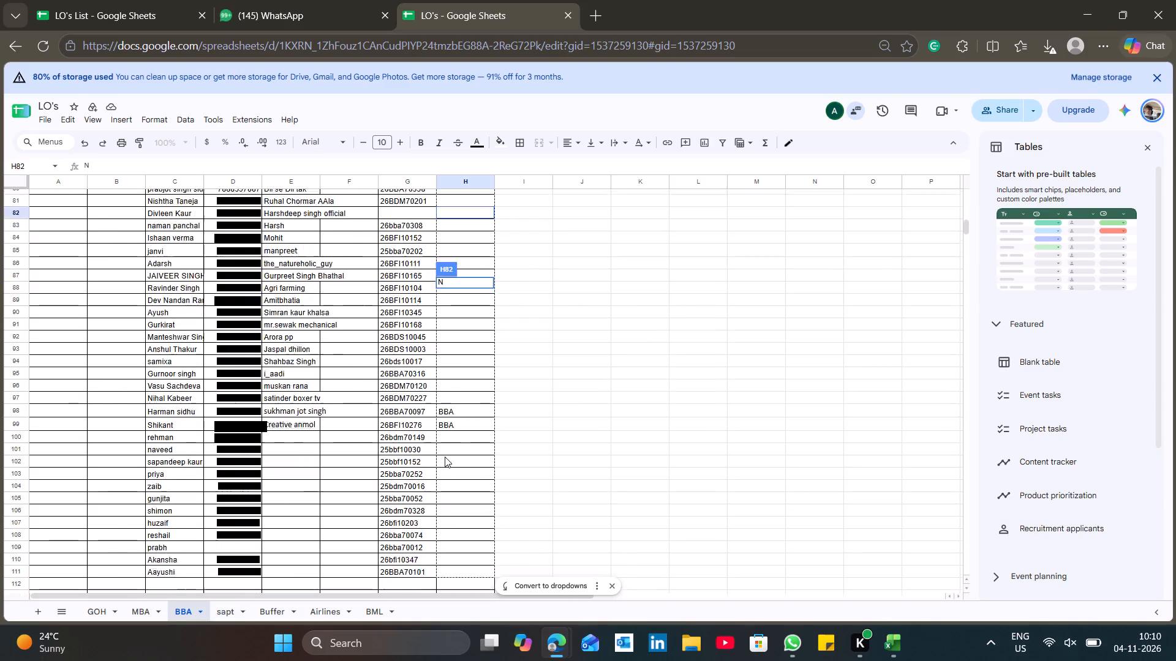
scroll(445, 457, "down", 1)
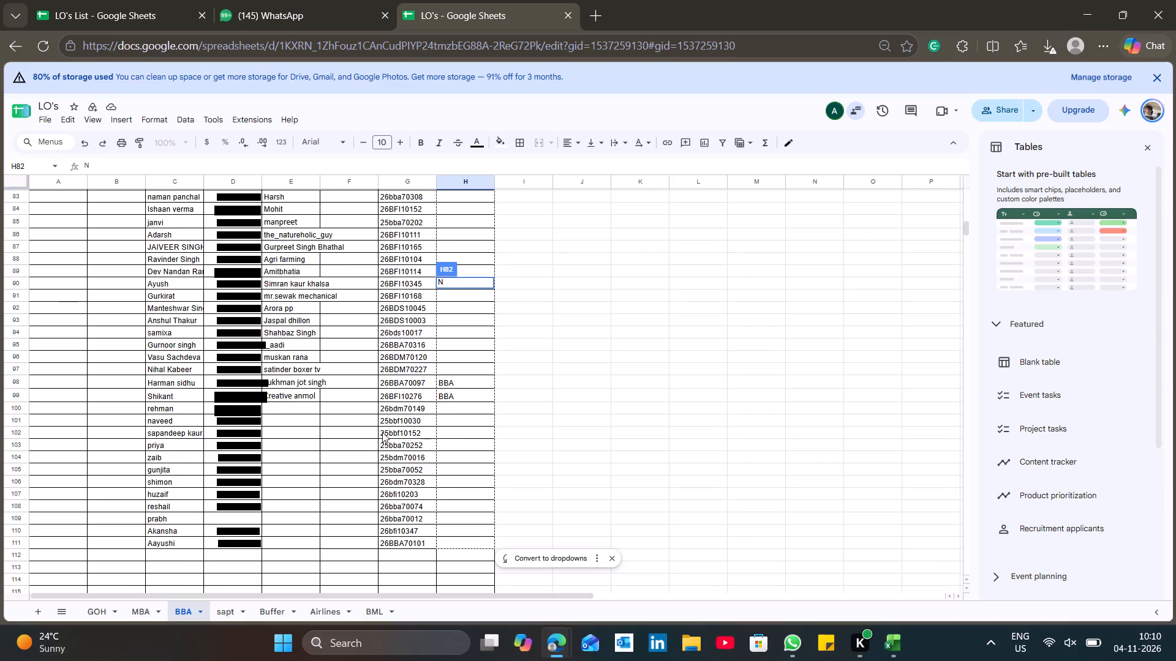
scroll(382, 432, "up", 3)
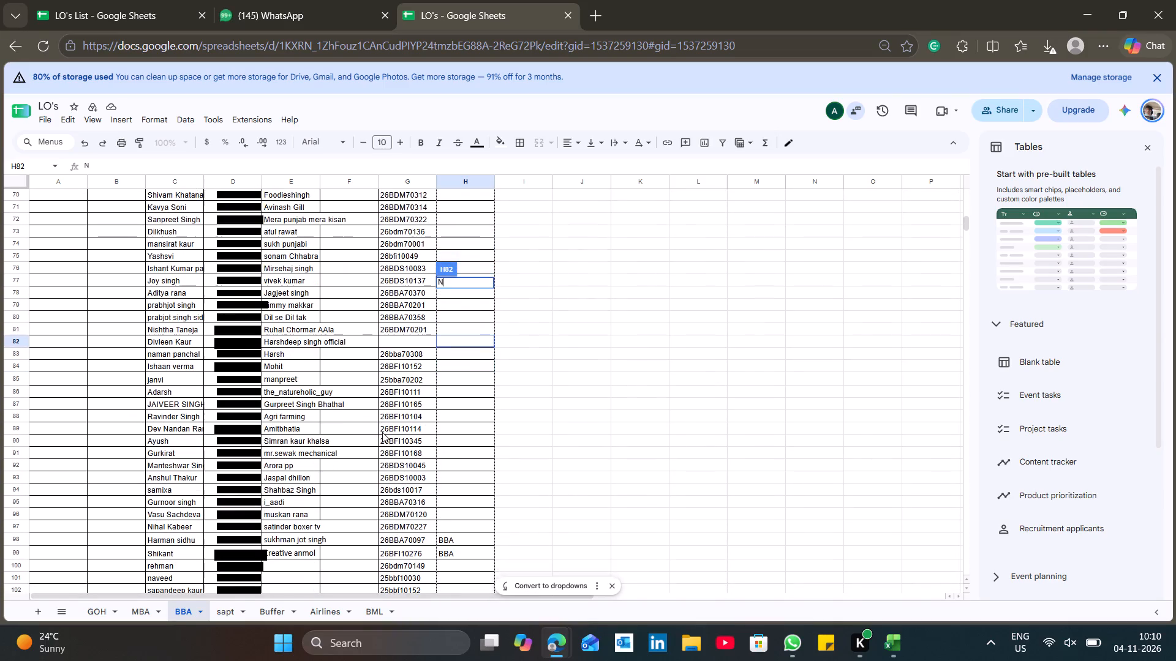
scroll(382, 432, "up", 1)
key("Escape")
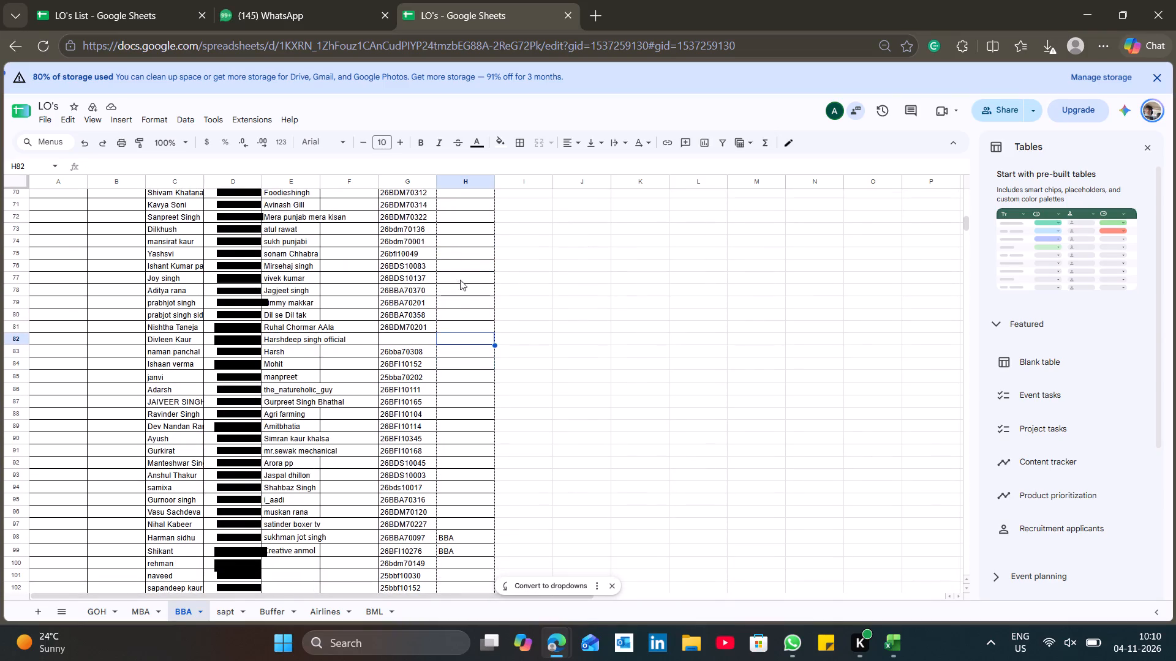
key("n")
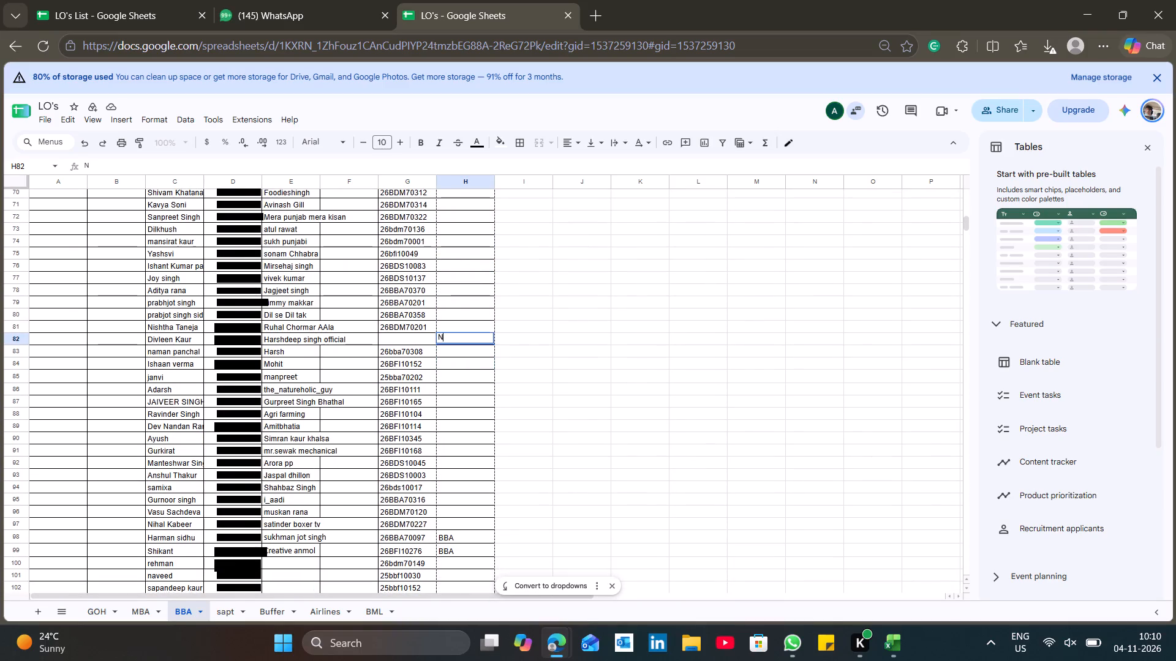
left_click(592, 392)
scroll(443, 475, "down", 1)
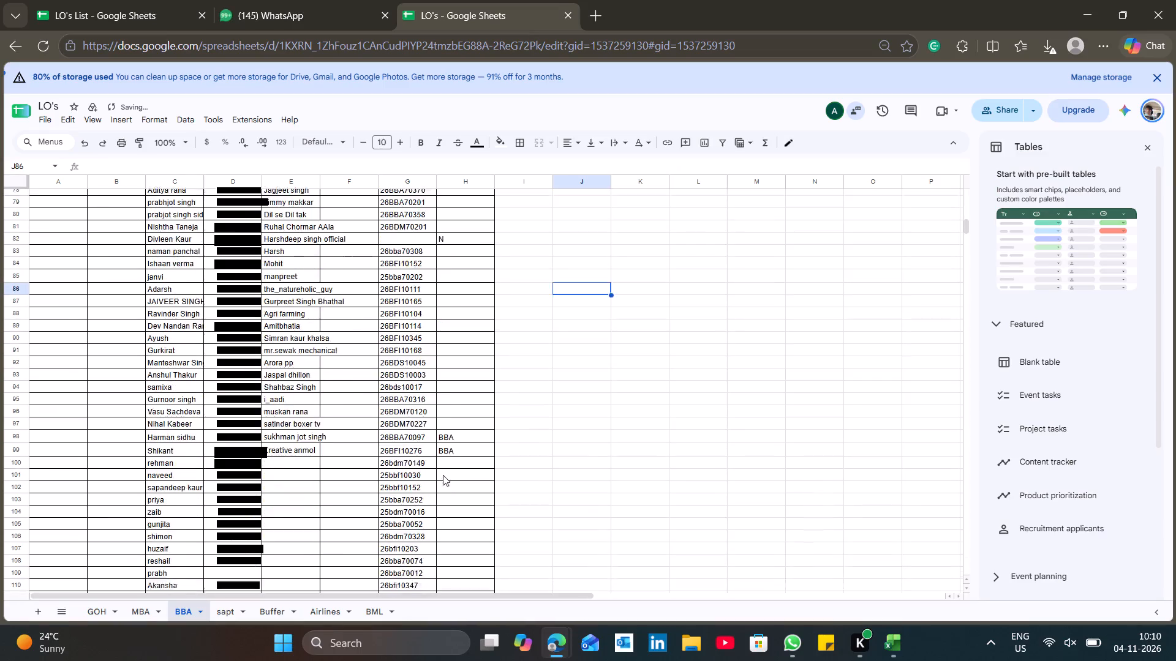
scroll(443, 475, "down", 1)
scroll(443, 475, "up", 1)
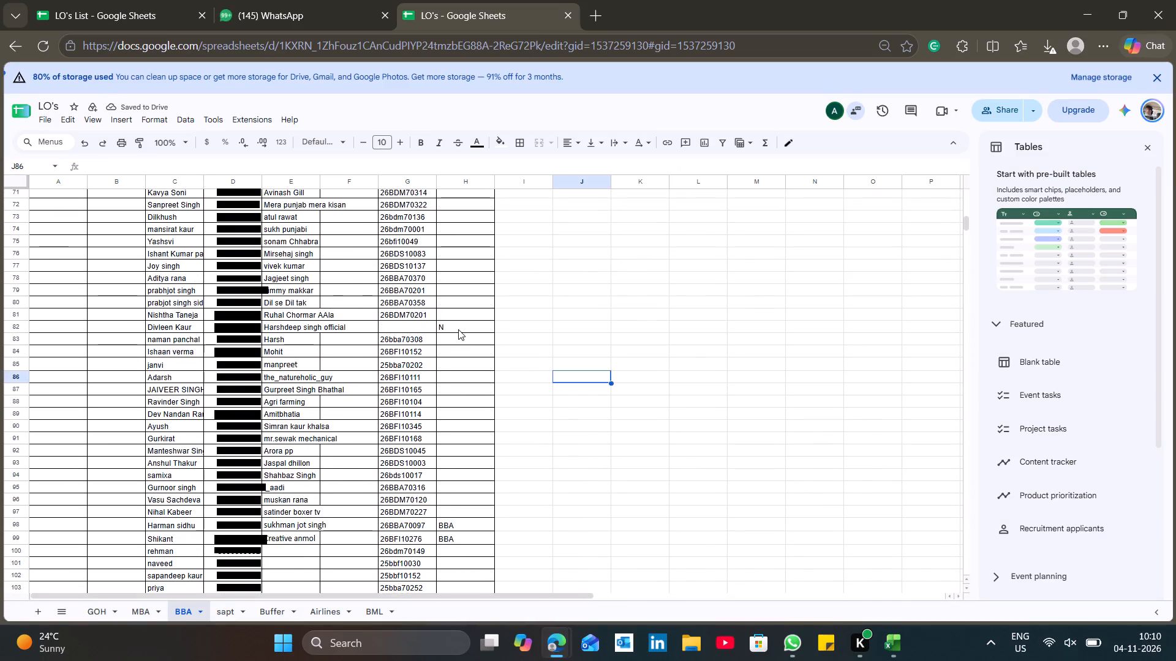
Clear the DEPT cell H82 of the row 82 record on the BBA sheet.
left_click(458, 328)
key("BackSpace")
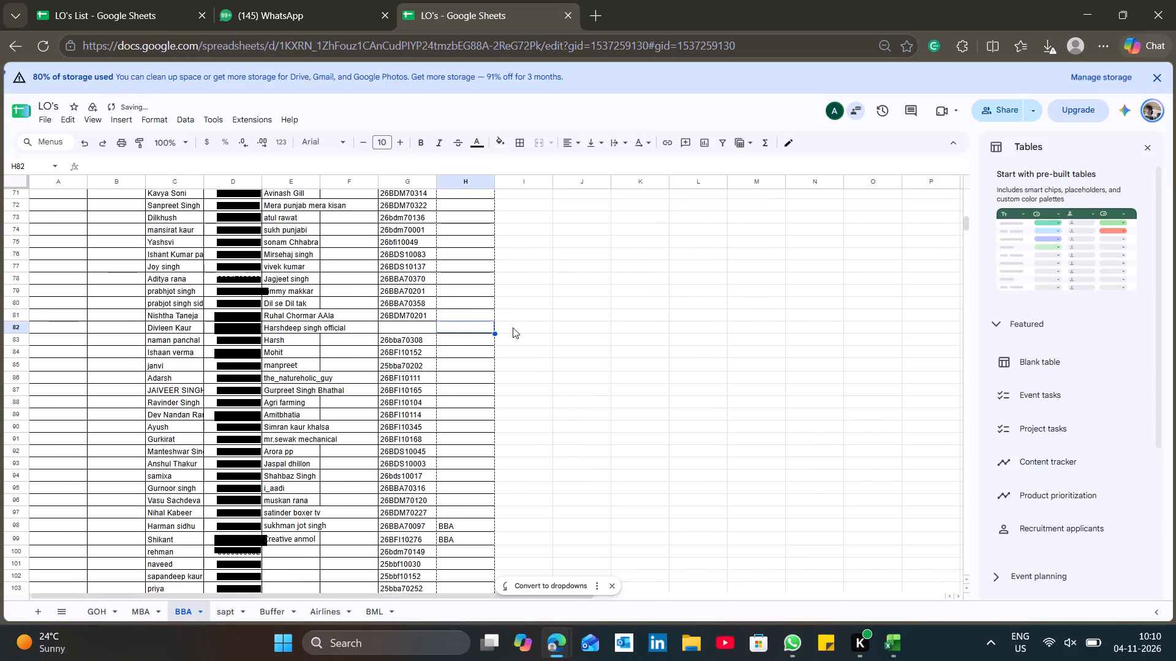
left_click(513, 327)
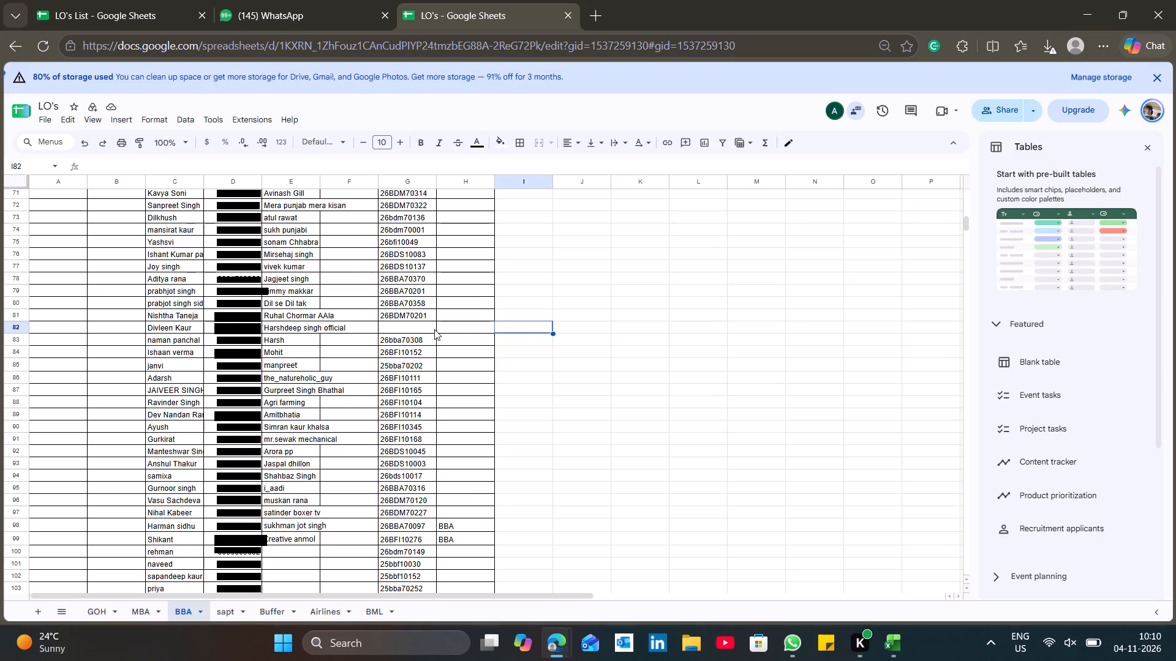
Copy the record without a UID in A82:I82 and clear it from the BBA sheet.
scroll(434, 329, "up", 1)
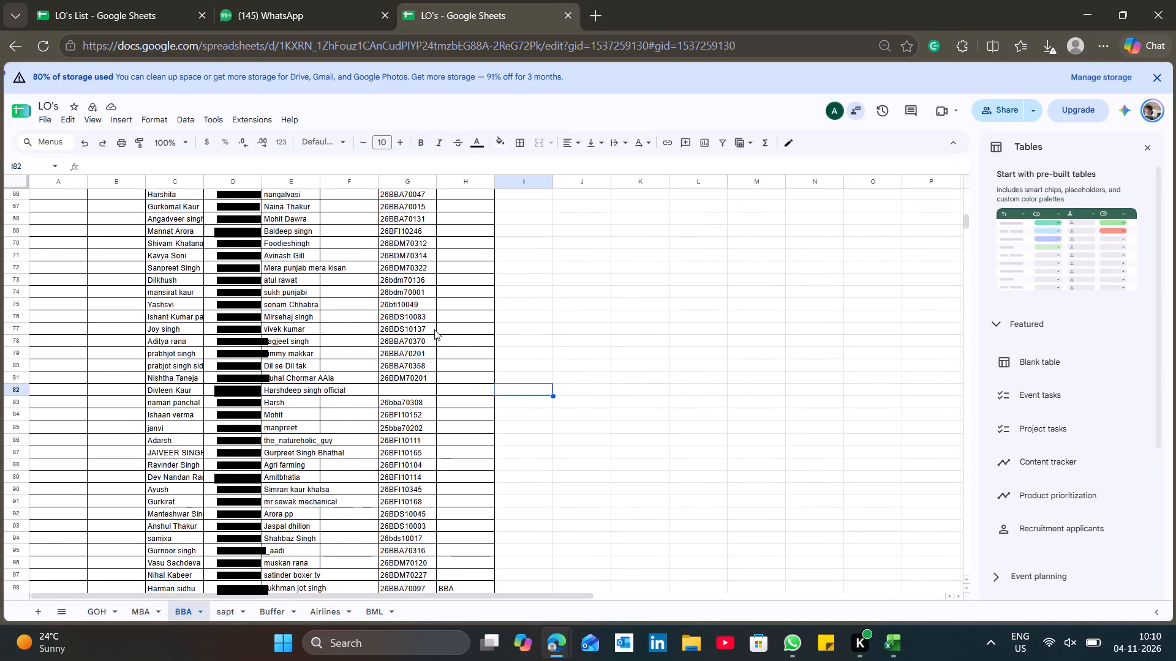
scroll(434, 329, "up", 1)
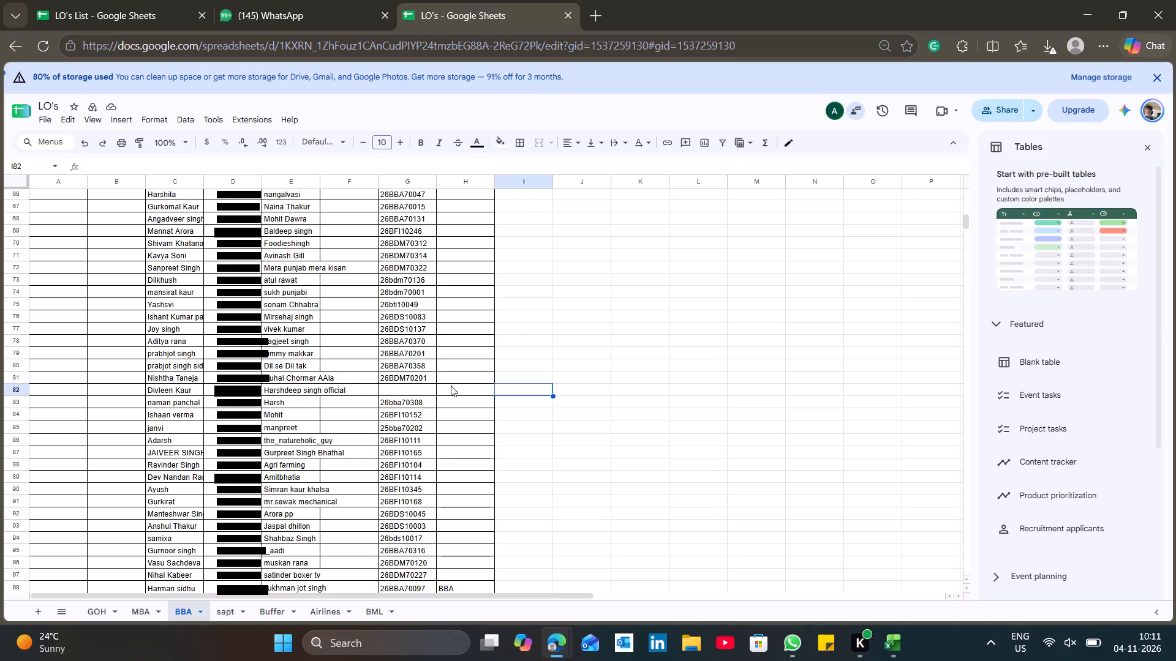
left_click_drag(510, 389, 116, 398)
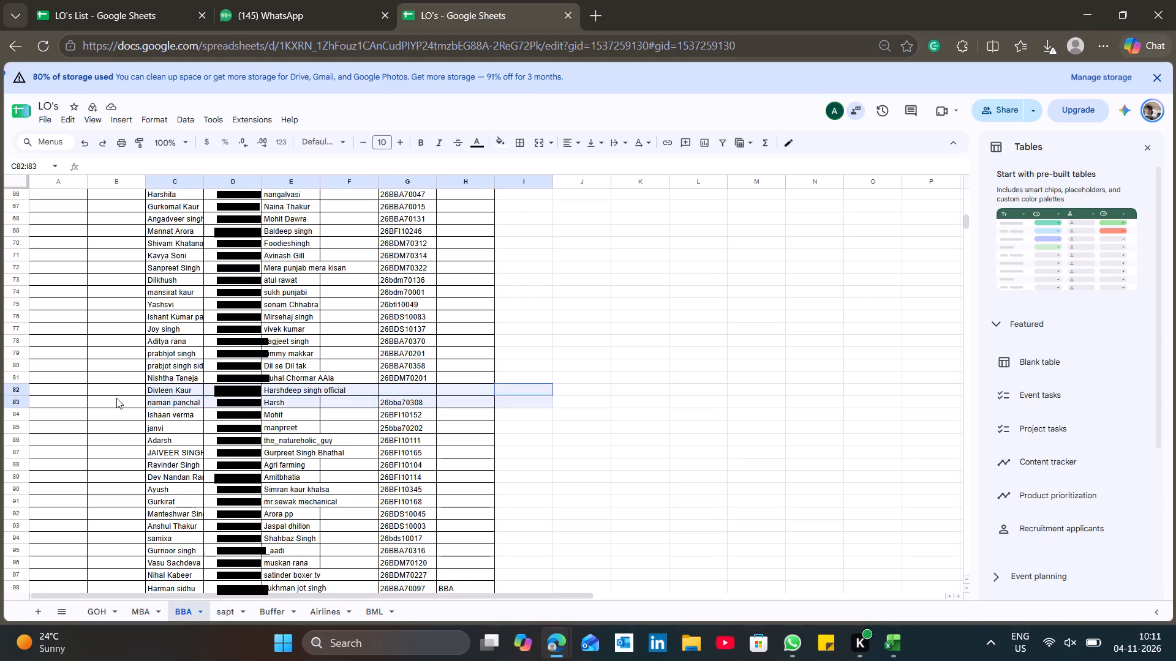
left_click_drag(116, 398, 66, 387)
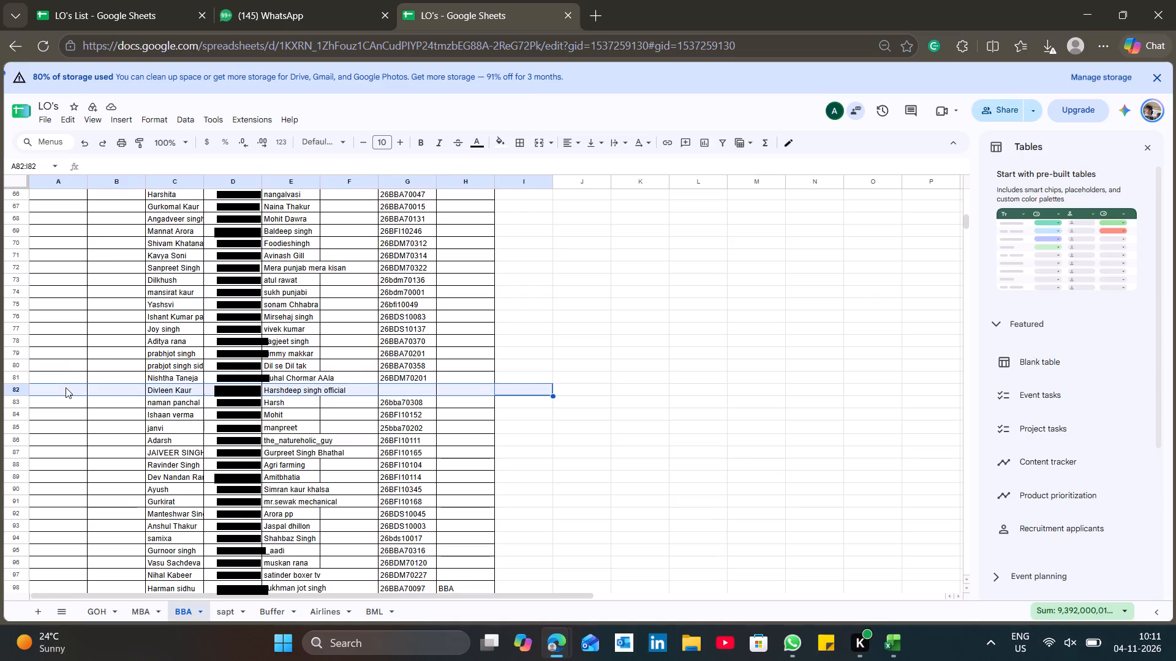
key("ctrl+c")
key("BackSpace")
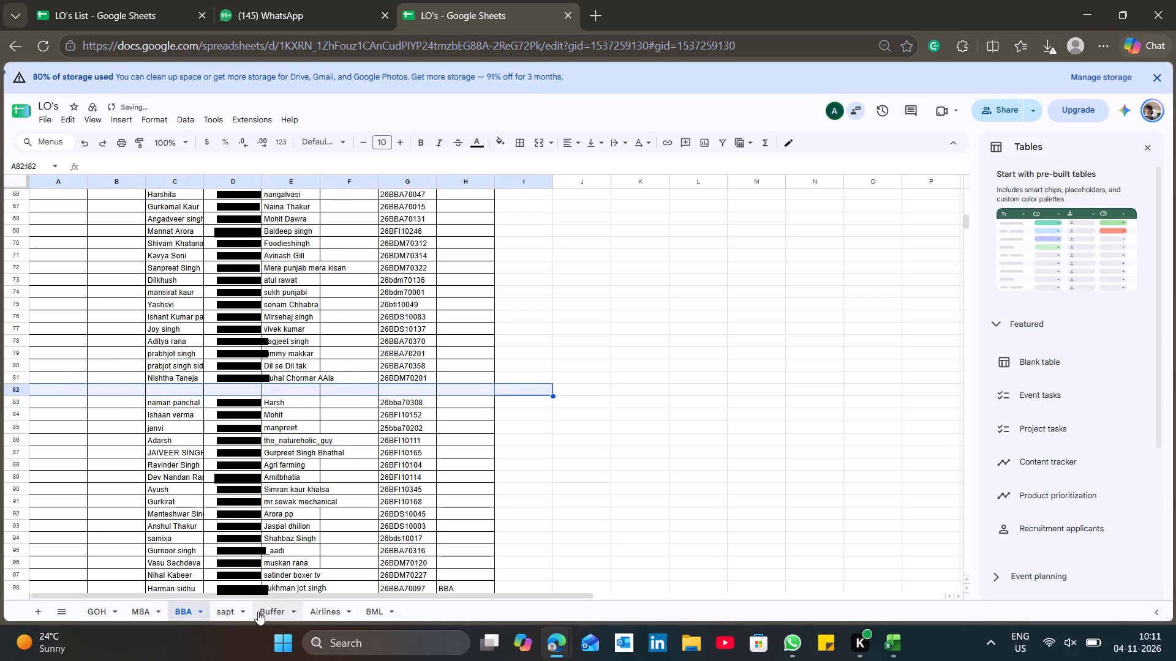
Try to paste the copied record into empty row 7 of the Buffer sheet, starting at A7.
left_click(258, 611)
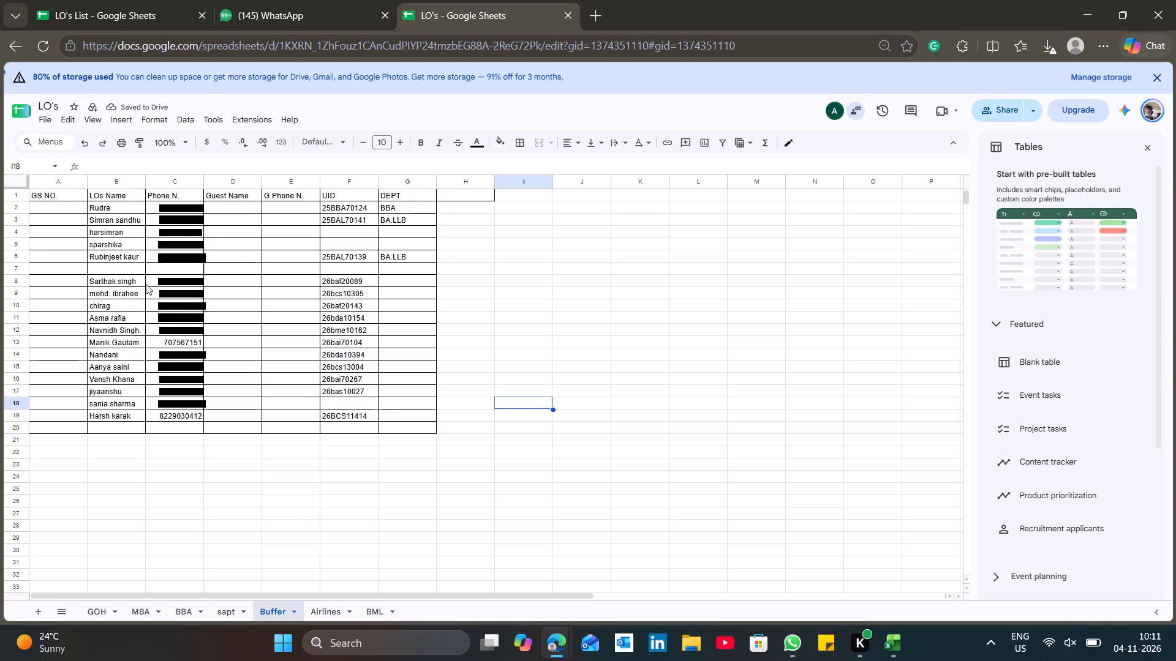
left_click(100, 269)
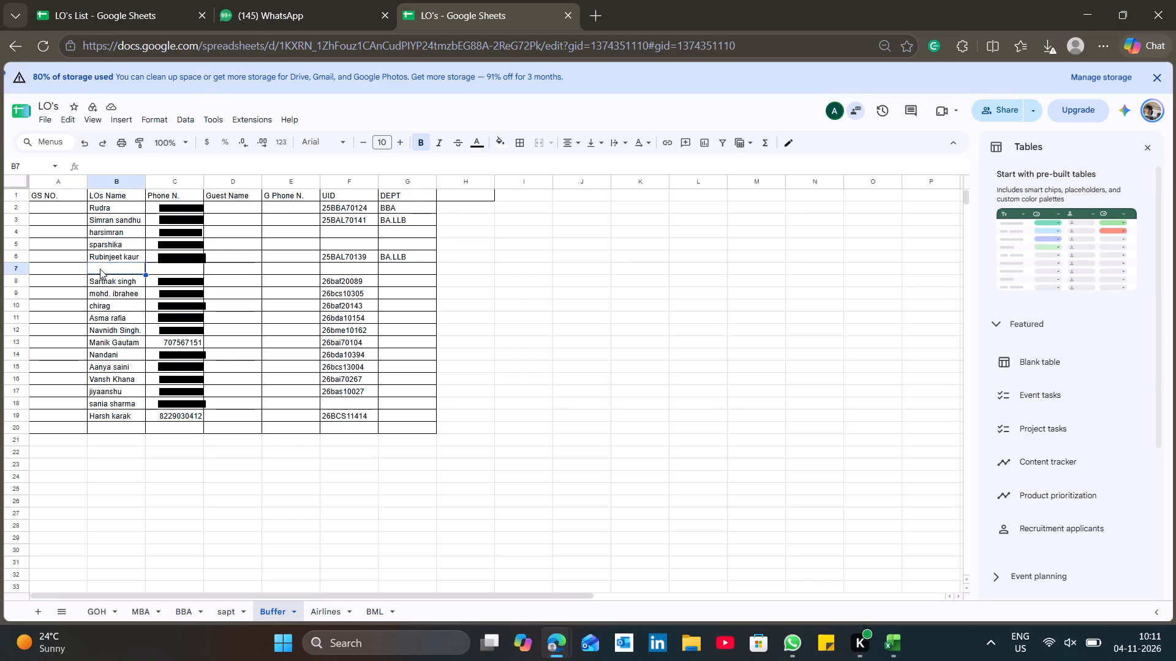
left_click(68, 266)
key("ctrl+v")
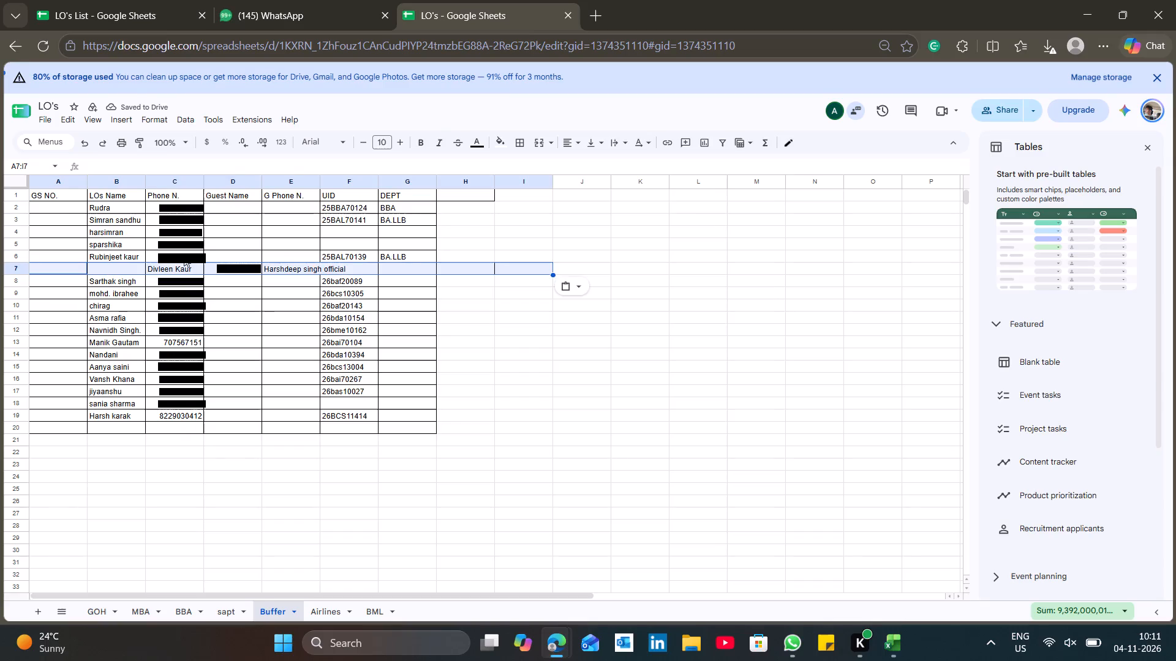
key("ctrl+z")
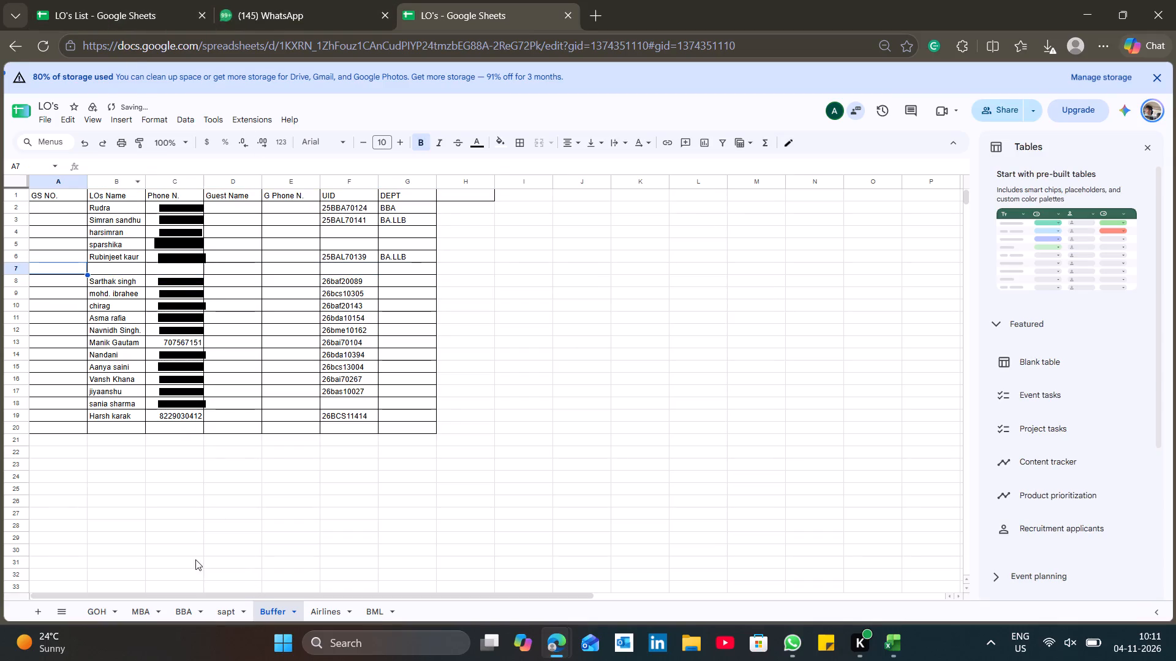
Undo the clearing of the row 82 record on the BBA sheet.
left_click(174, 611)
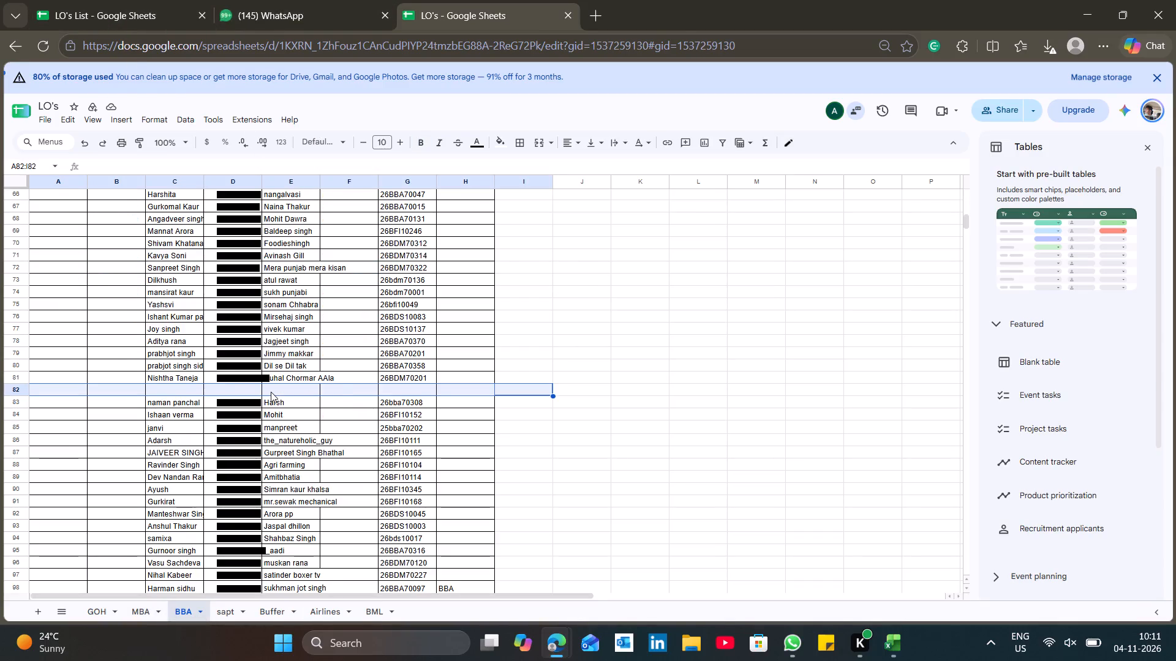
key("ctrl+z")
Copy B82:H82 from the BBA sheet and paste it into row 7 of the Buffer sheet, starting at A7.
left_click(141, 391)
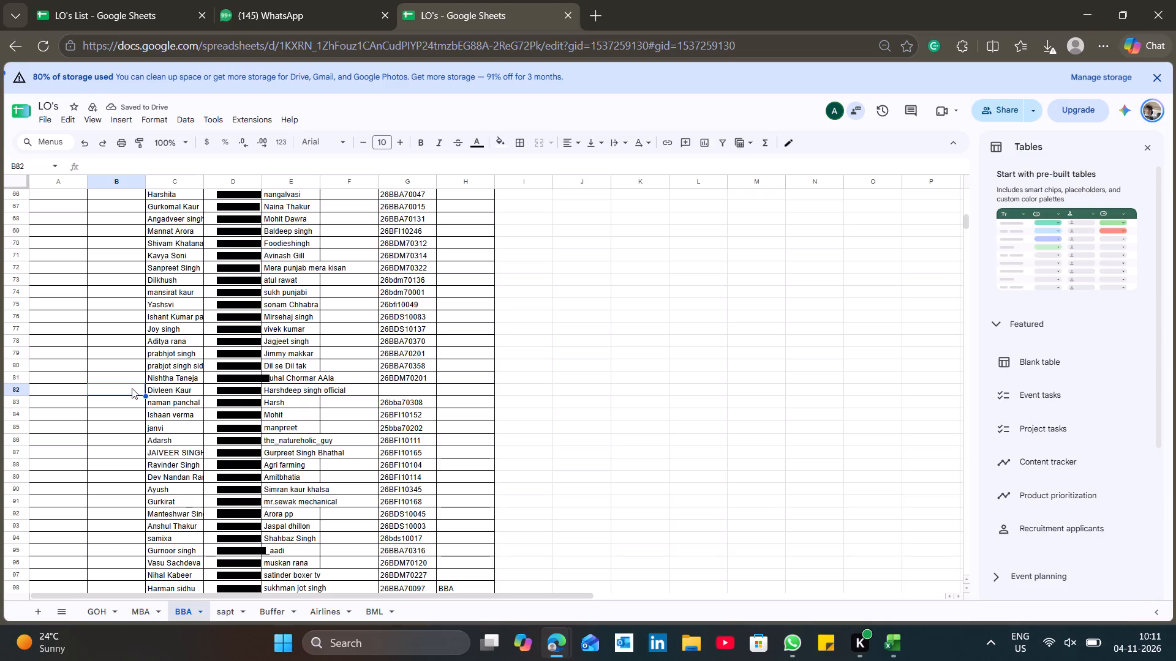
left_click_drag(132, 388, 480, 387)
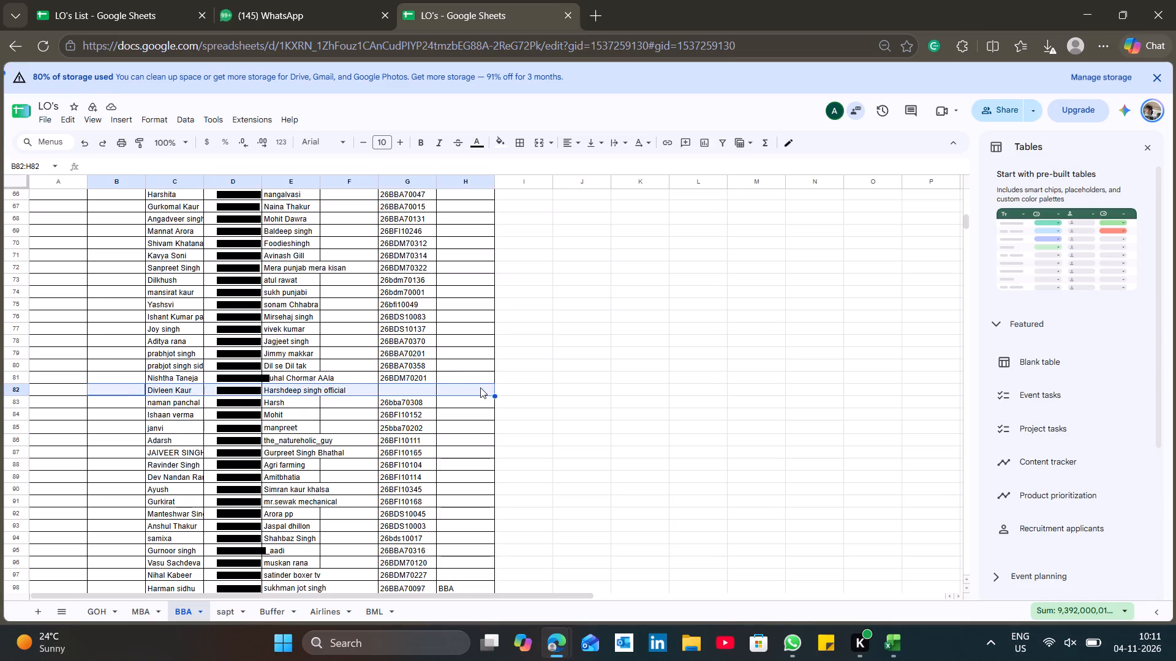
key("ctrl+c")
left_click(276, 609)
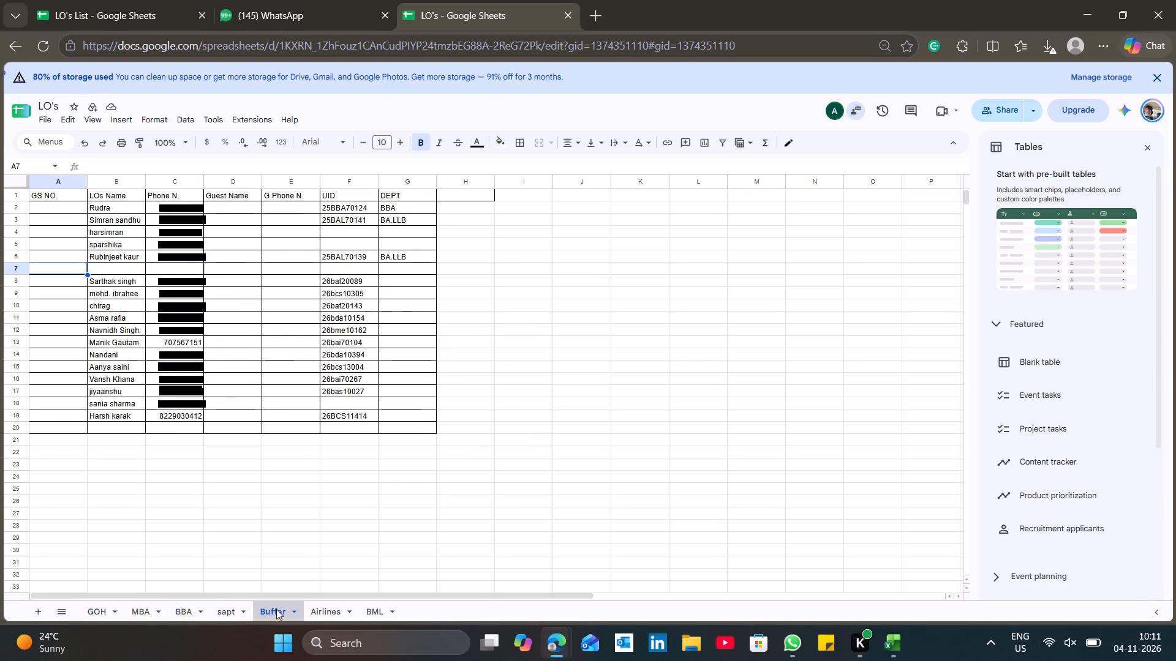
left_click(55, 272)
key("ctrl+v")
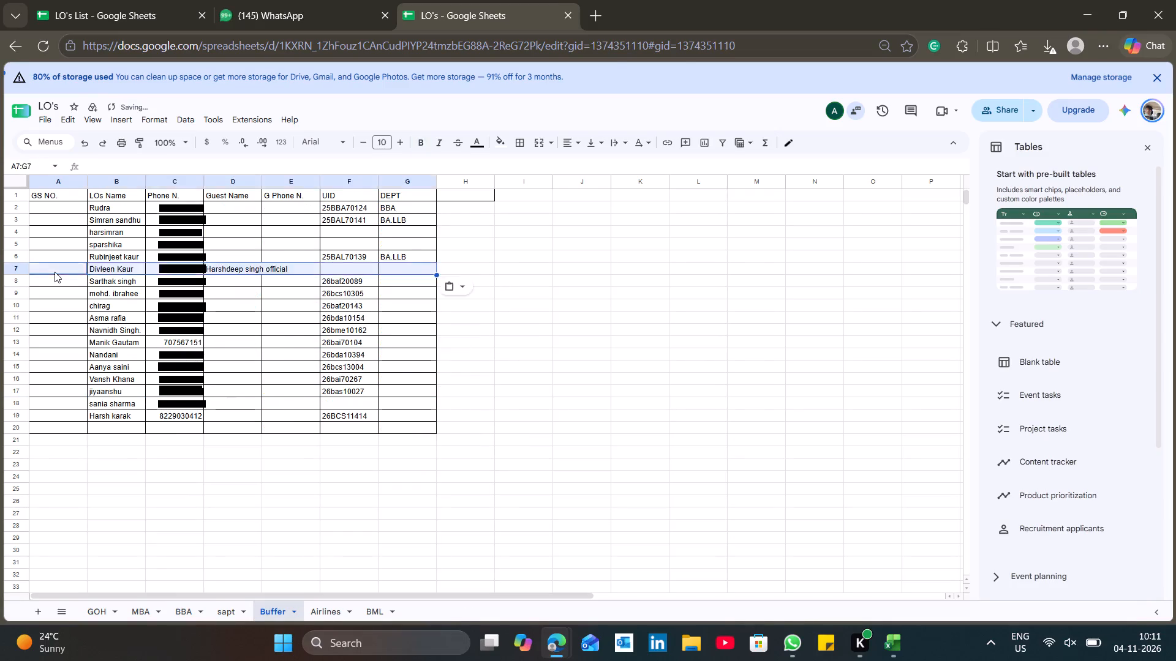
left_click(554, 319)
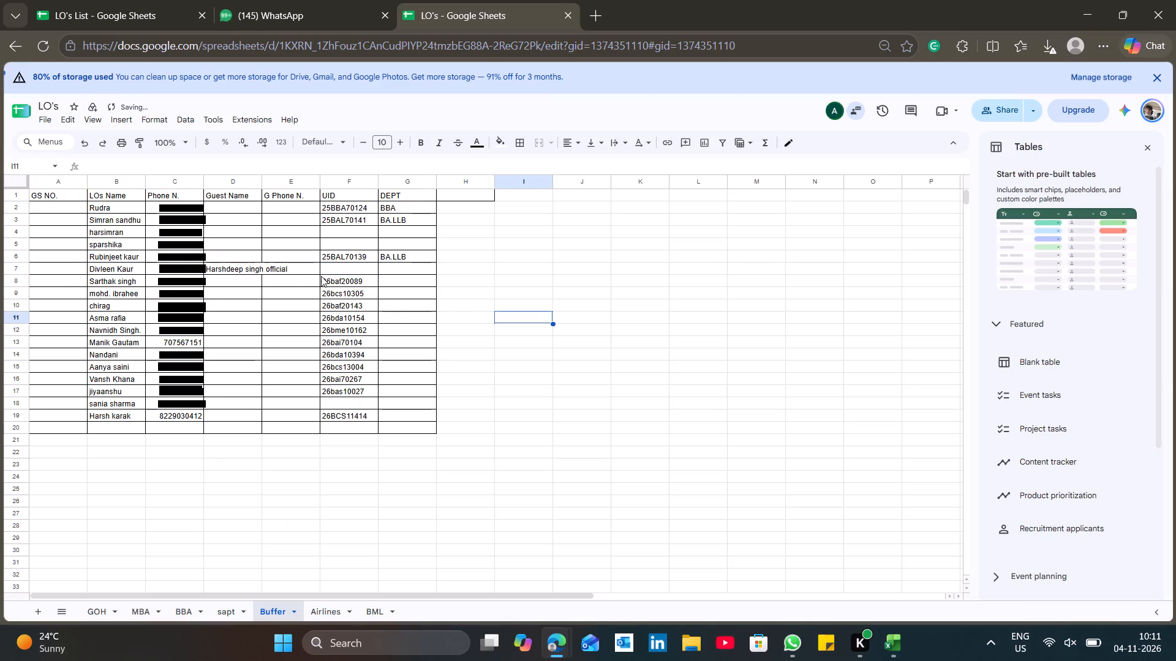
Delete the guest name from the pasted record in row 7 of the Buffer sheet.
left_click(290, 267)
key("BackSpace")
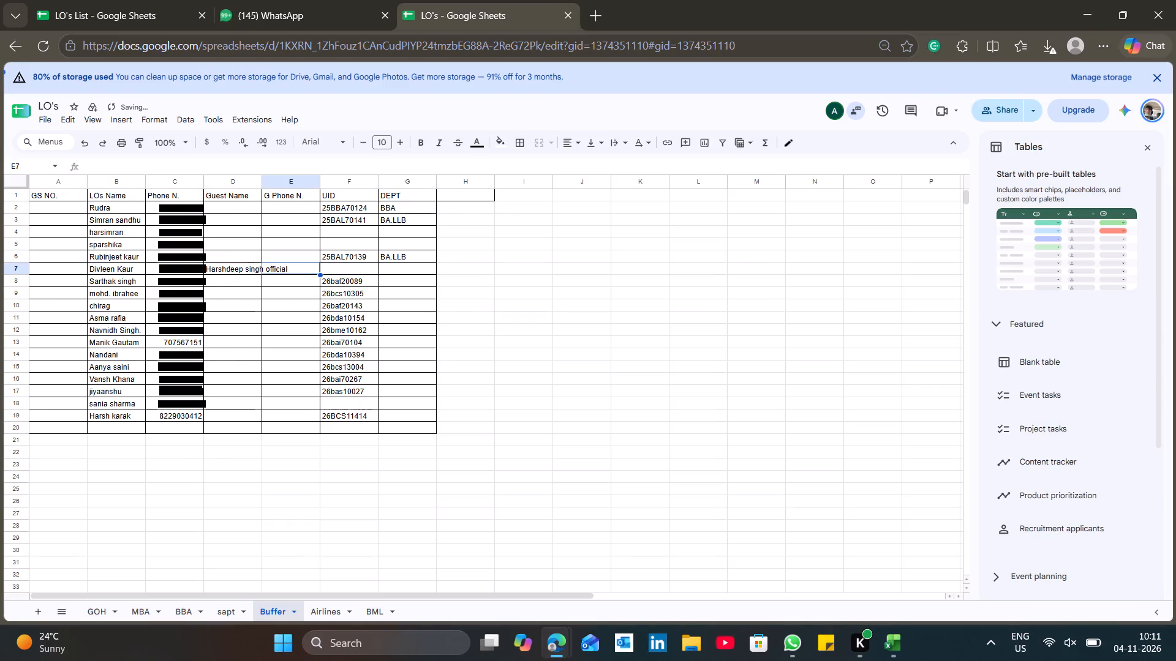
left_click(243, 263)
key("BackSpace")
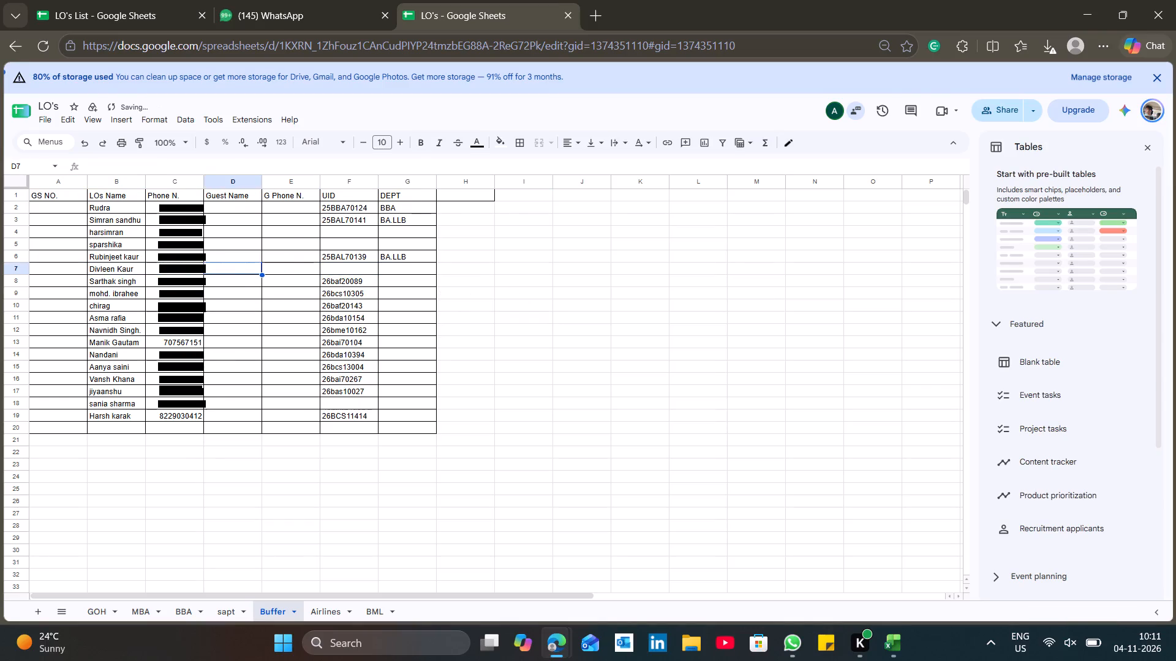